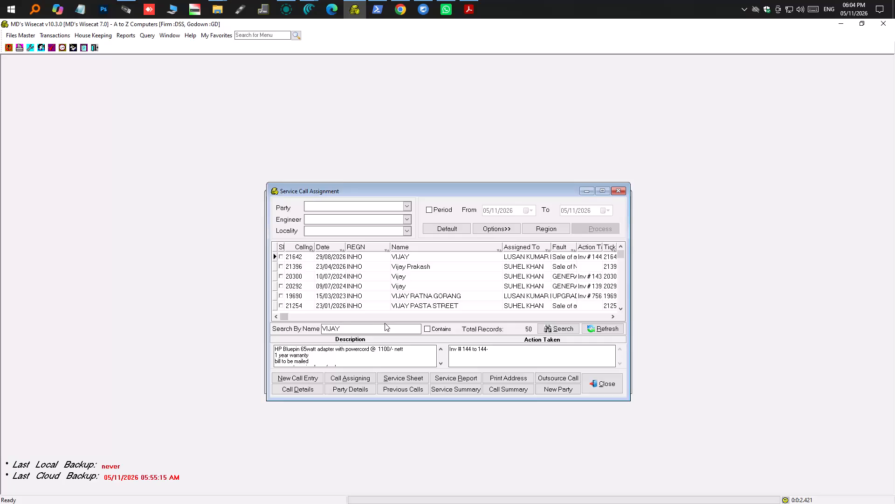
Narrow the service call name search by adding the customer's second name after the first name already entered.
{"action": "left_click", "coordinate": [356, 332]}
{"action": "key", "text": "space"}
{"action": "type", "text": "rames"}
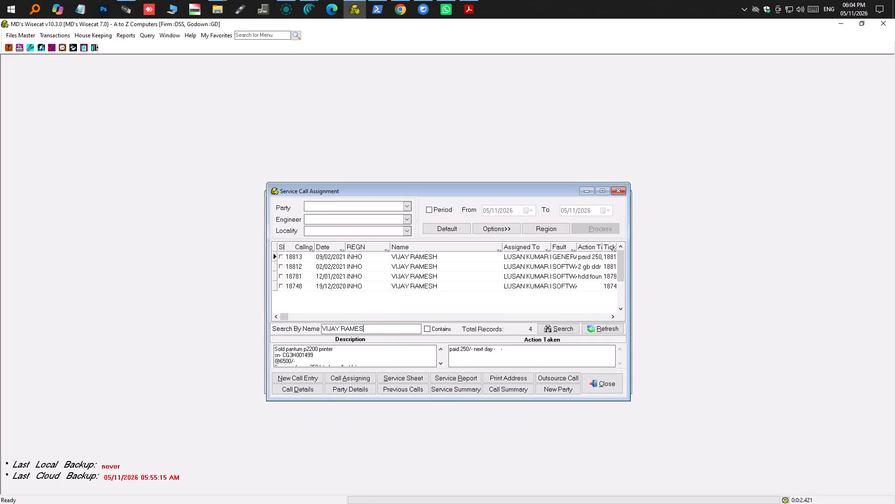
{"action": "key", "text": "h"}
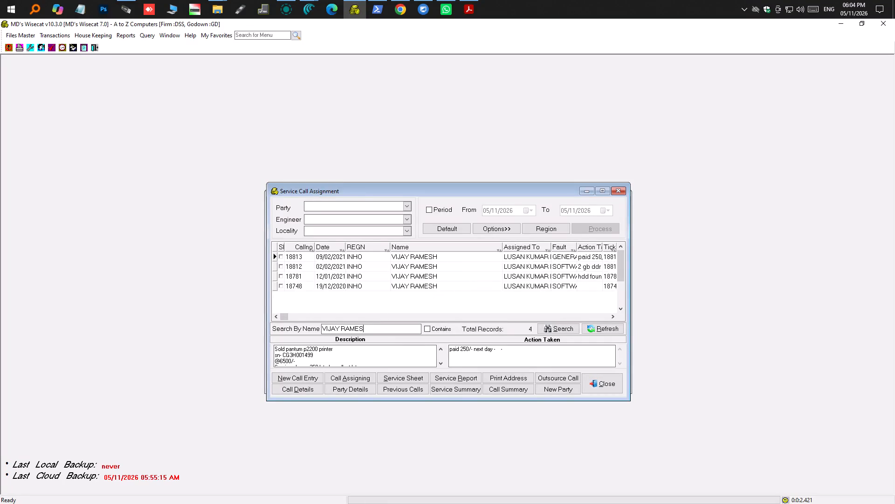
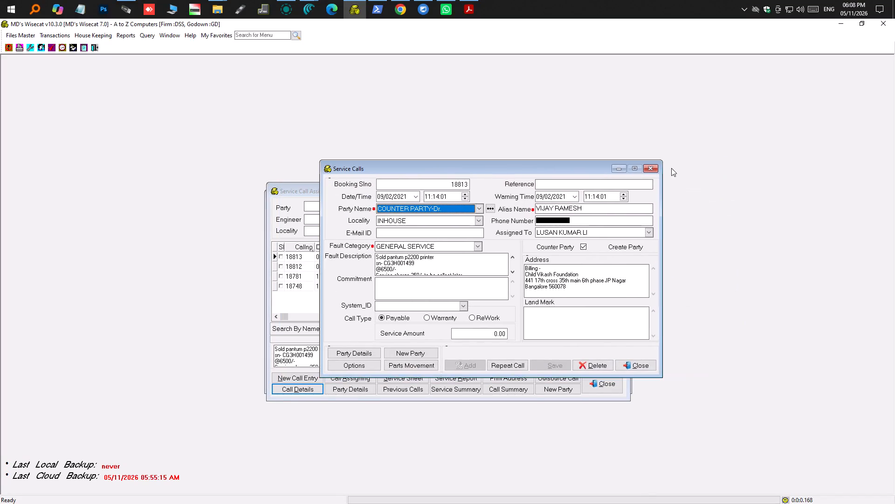
Close the details of service call 18813.
{"action": "left_click", "coordinate": [653, 166]}
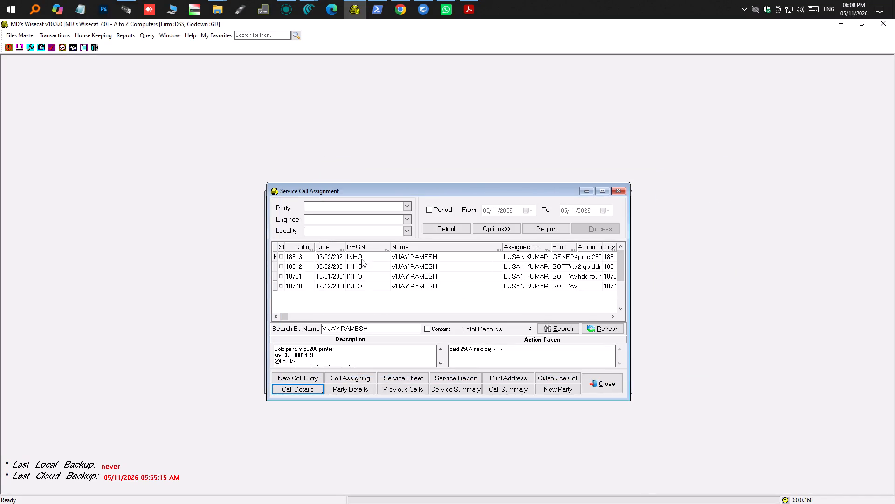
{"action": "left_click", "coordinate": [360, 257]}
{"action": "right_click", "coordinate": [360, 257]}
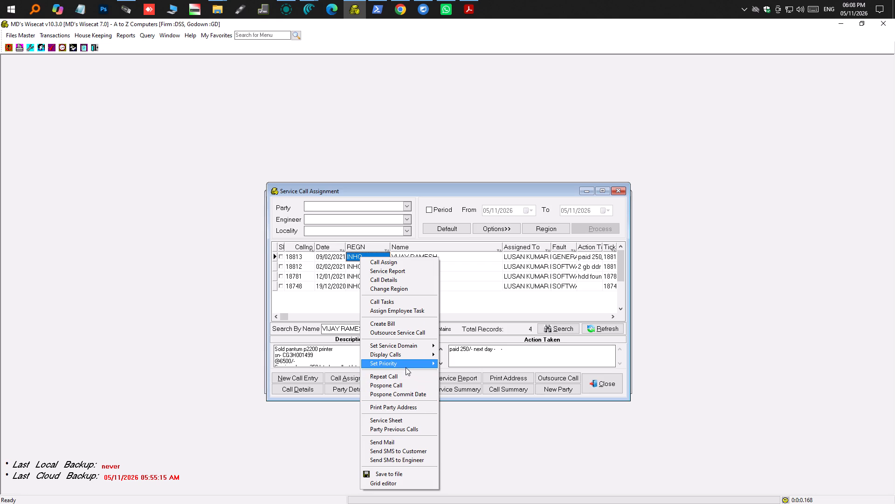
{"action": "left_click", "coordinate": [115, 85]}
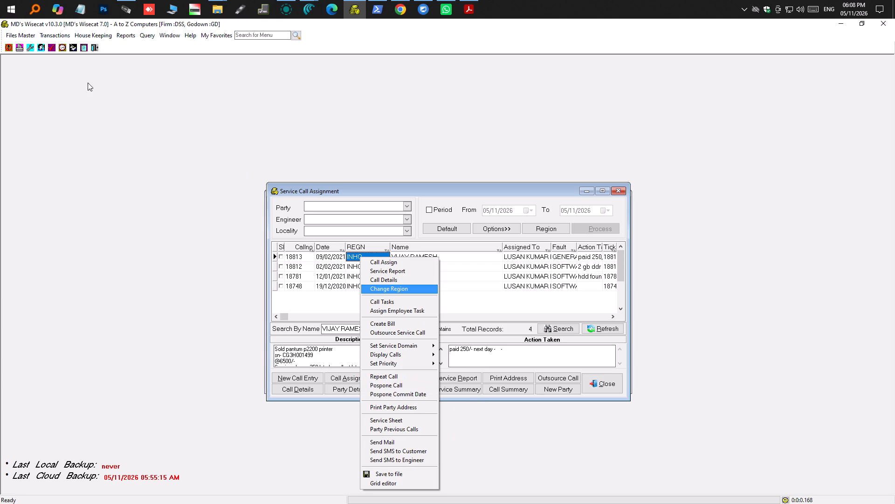
List the GST 26-27 invoices dated from 03/11/2026 for bill printing and place that window beside the Service Call Assignment list.
{"action": "left_click", "coordinate": [20, 49]}
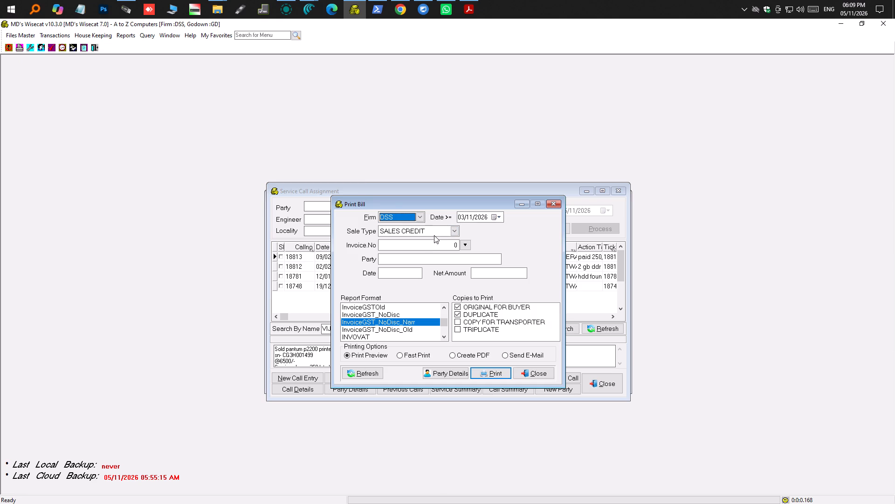
{"action": "left_click", "coordinate": [434, 232]}
{"action": "left_click", "coordinate": [406, 255]}
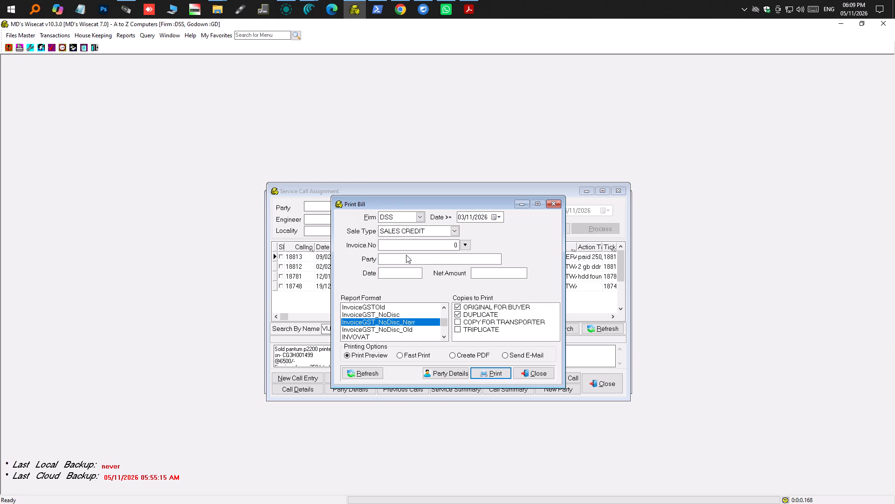
{"action": "left_click", "coordinate": [467, 247]}
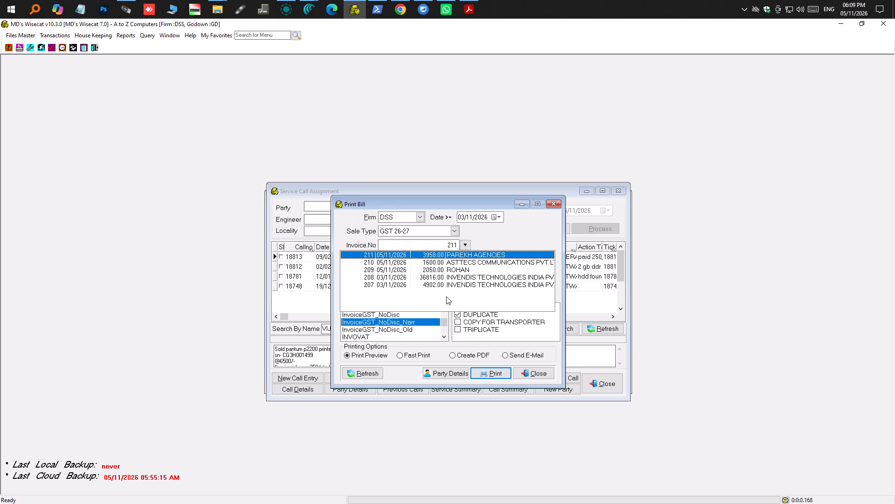
{"action": "left_click", "coordinate": [497, 216]}
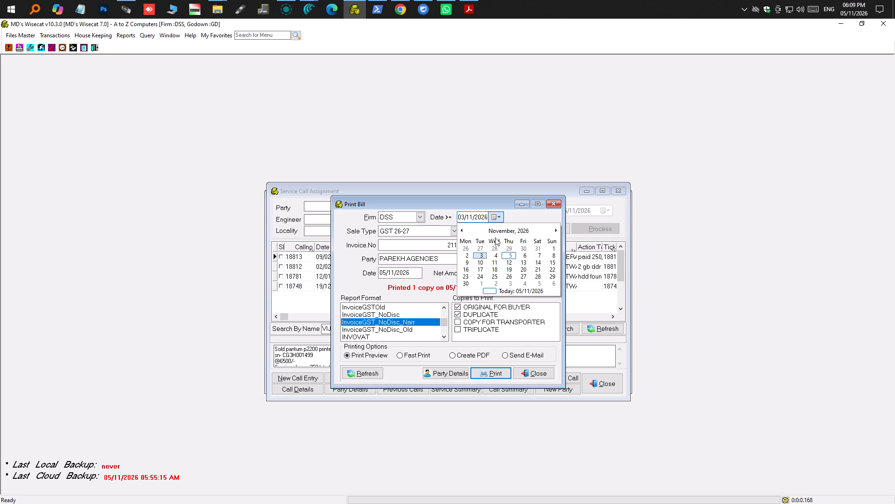
{"action": "left_click", "coordinate": [480, 255]}
{"action": "left_click", "coordinate": [468, 244]}
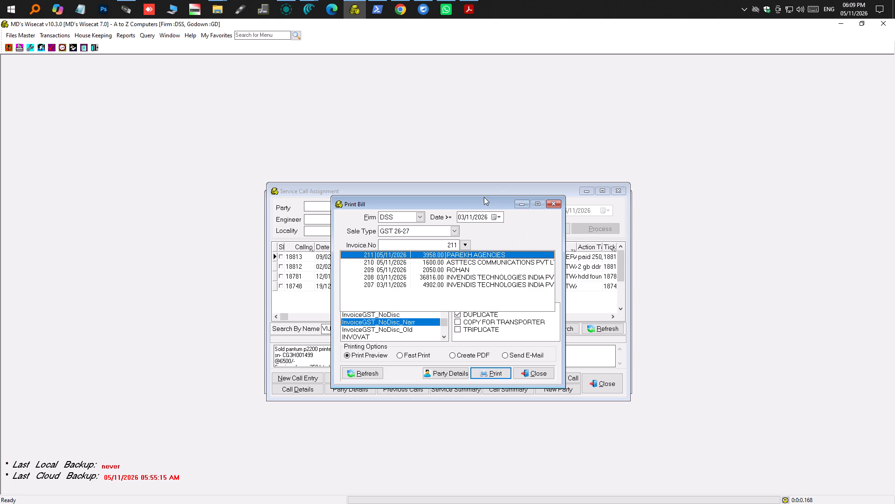
{"action": "left_click_drag", "start_coordinate": [478, 202], "coordinate": [772, 239]}
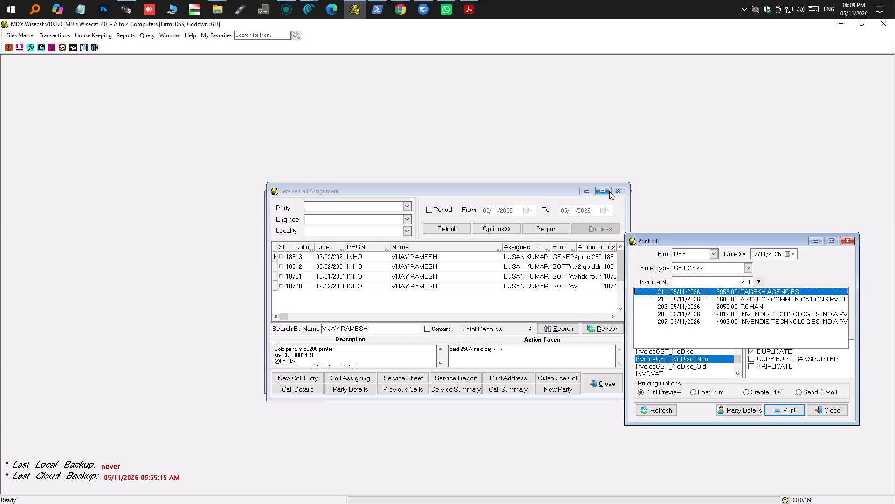
{"action": "left_click_drag", "start_coordinate": [539, 190], "coordinate": [522, 192]}
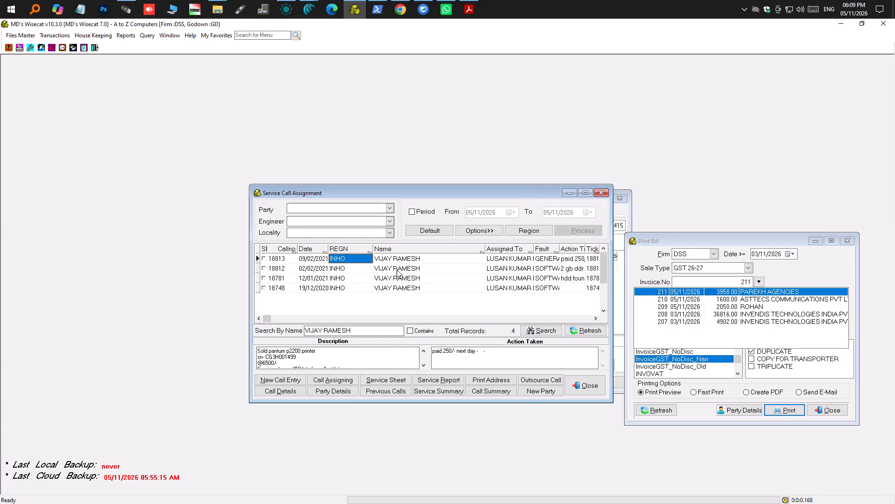
Create a repeat call from service call 18813, add "kklj" after the serial number in its fault description, and save it.
{"action": "left_click_drag", "start_coordinate": [355, 326], "coordinate": [179, 332]}
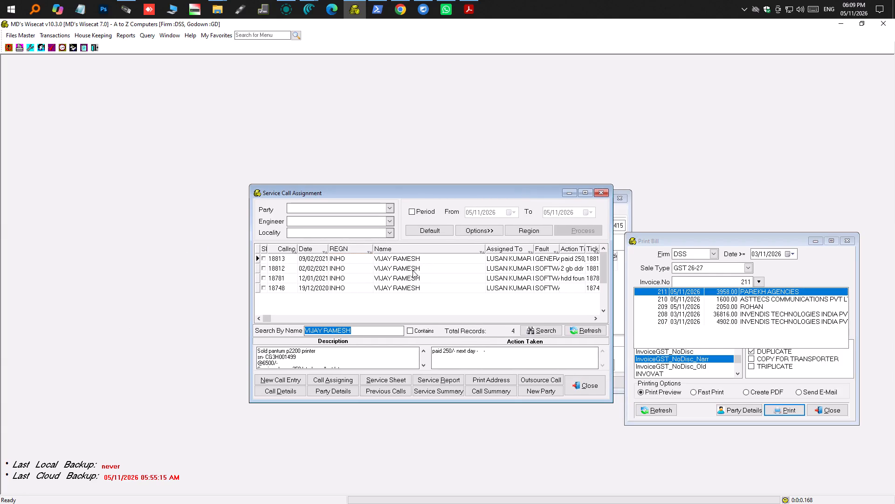
{"action": "left_click", "coordinate": [411, 260]}
{"action": "right_click", "coordinate": [411, 260]}
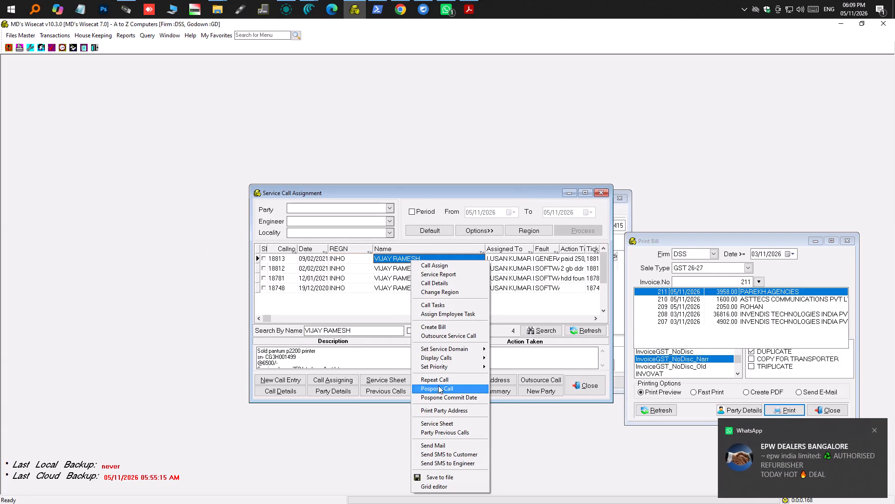
{"action": "left_click", "coordinate": [439, 384]}
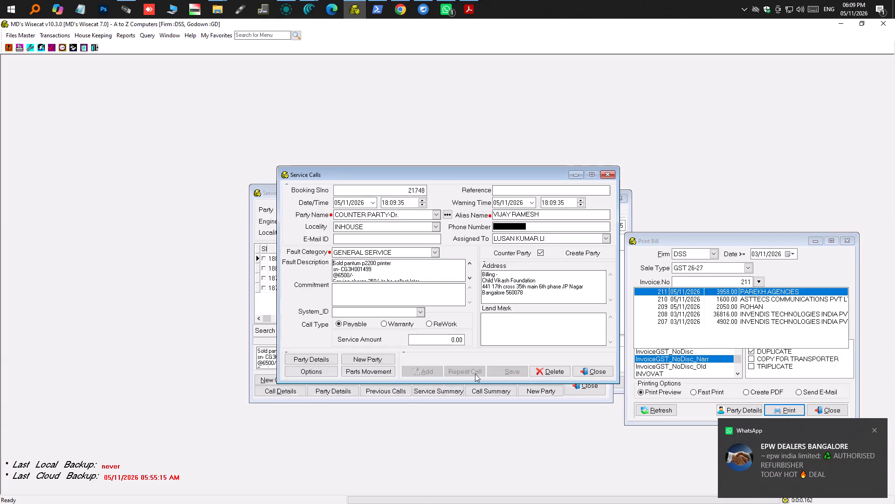
{"action": "left_click", "coordinate": [406, 270]}
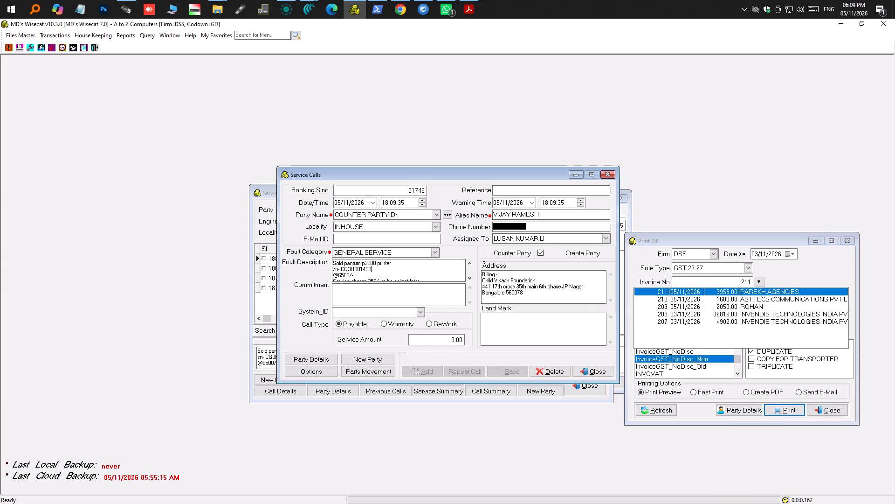
{"action": "type", "text": "kklj"}
{"action": "left_click", "coordinate": [494, 371]}
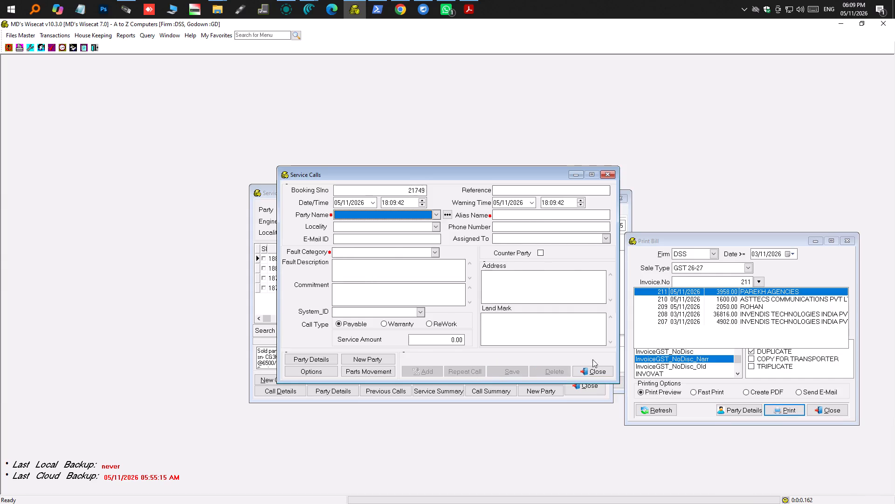
{"action": "left_click", "coordinate": [593, 372]}
Clear the customer name search so the list covers all service calls.
{"action": "left_click_drag", "start_coordinate": [361, 332], "coordinate": [0, 247]}
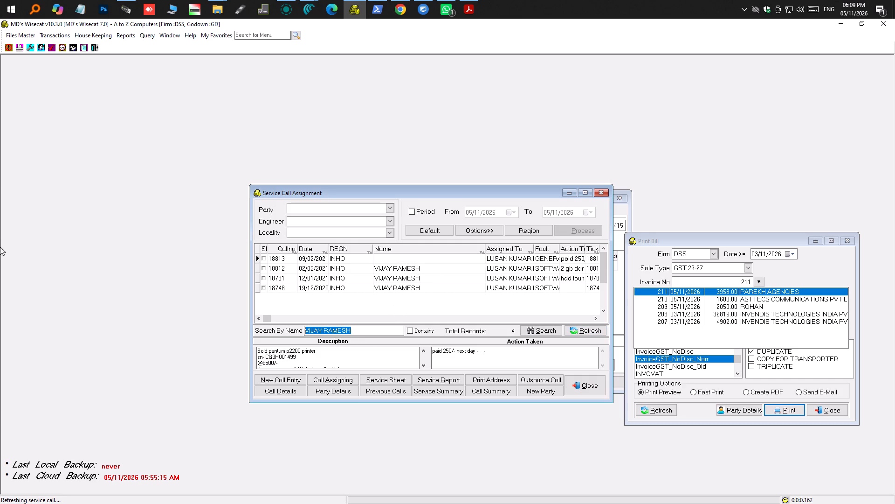
{"action": "left_click_drag", "start_coordinate": [0, 247], "coordinate": [0, 253]}
{"action": "key", "text": "BackSpace"}
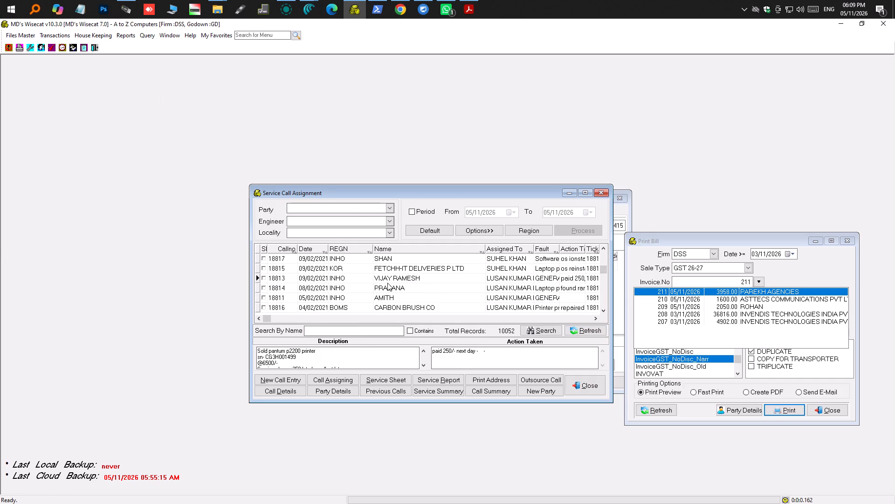
View the call details of the Billing Pending entry near the top of the service call list.
{"action": "left_click", "coordinate": [399, 286]}
{"action": "scroll", "coordinate": [399, 286], "scroll_direction": "up", "scroll_amount": 15}
{"action": "left_click_drag", "start_coordinate": [606, 268], "coordinate": [606, 248]}
{"action": "left_click", "coordinate": [381, 267]}
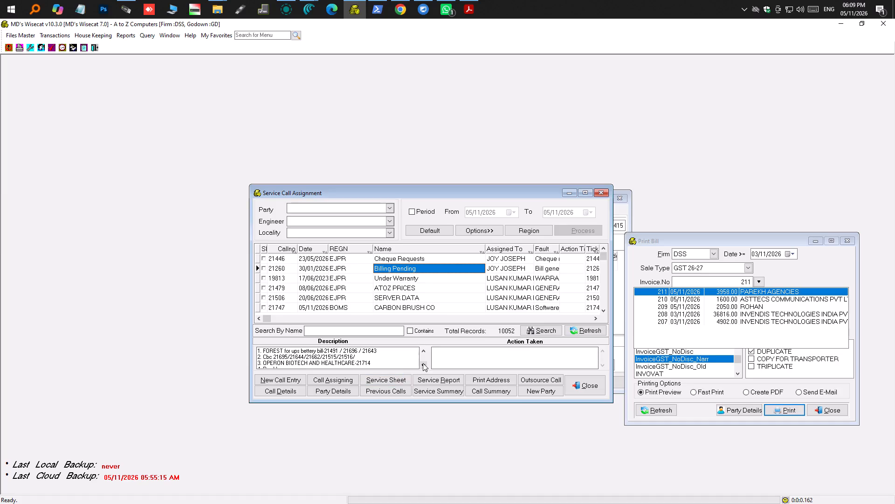
{"action": "left_click", "coordinate": [287, 394]}
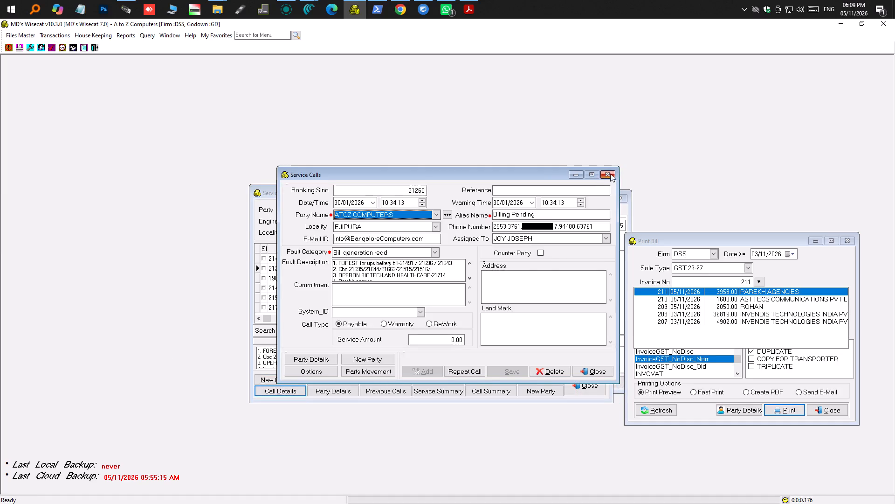
{"action": "left_click", "coordinate": [610, 172]}
Set the priority of service call 21744 to 0.
{"action": "left_click", "coordinate": [393, 289]}
{"action": "left_click", "coordinate": [392, 300]}
{"action": "left_click", "coordinate": [394, 308]}
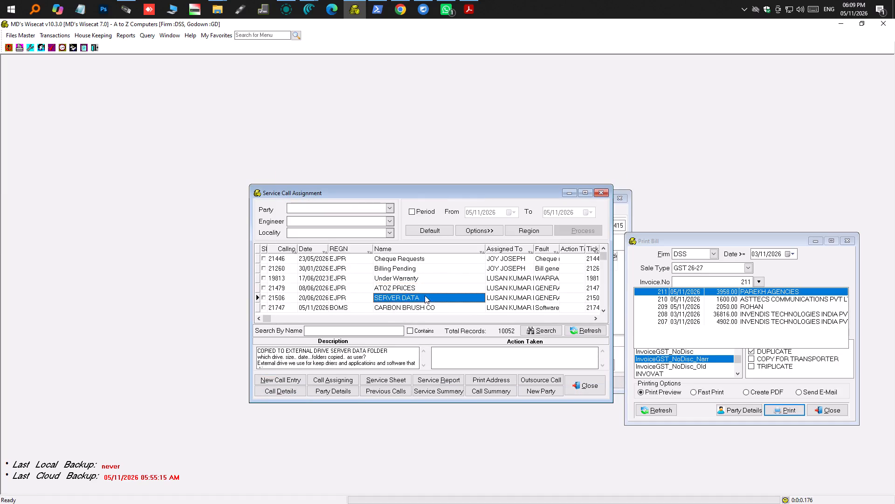
{"action": "scroll", "coordinate": [446, 287], "scroll_direction": "down", "scroll_amount": 2}
{"action": "scroll", "coordinate": [404, 294], "scroll_direction": "down", "scroll_amount": 1}
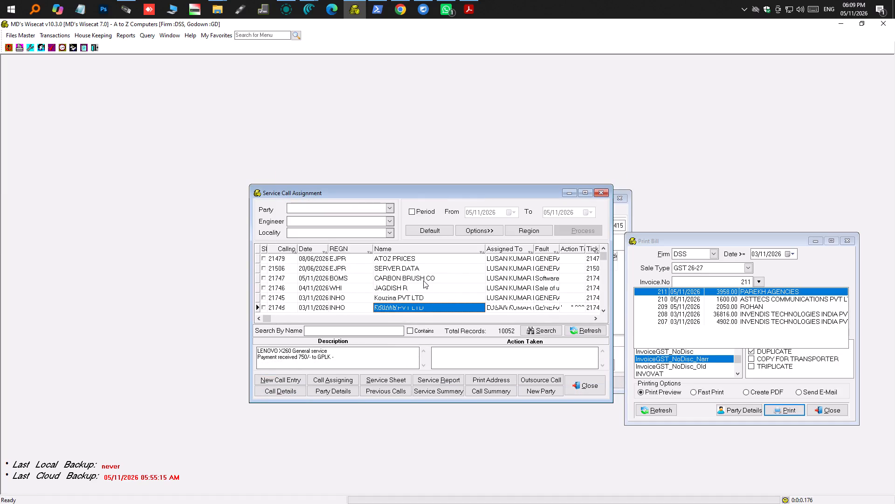
{"action": "scroll", "coordinate": [423, 280], "scroll_direction": "down", "scroll_amount": 1}
{"action": "left_click", "coordinate": [374, 298]}
{"action": "right_click", "coordinate": [375, 297]}
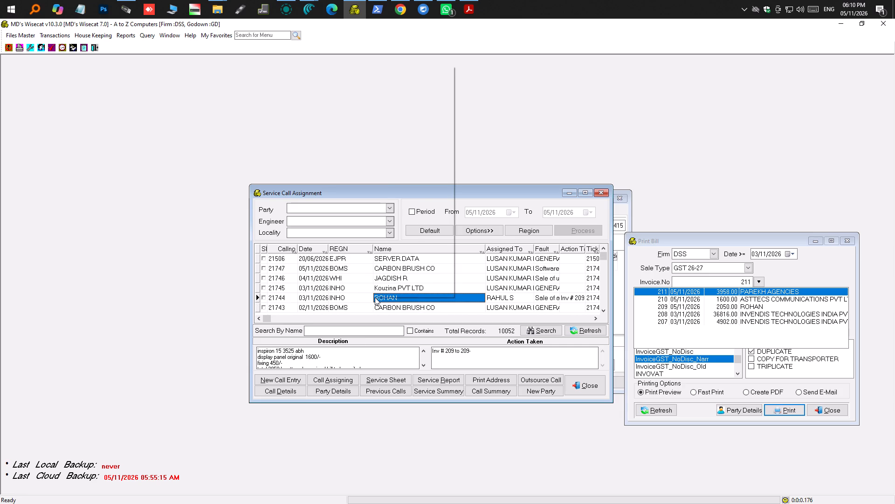
{"action": "left_click", "coordinate": [404, 170]}
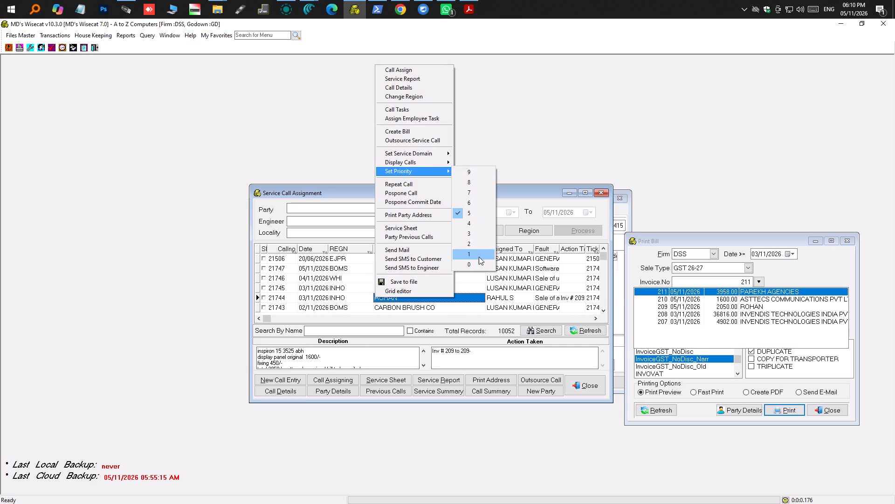
{"action": "left_click", "coordinate": [478, 262]}
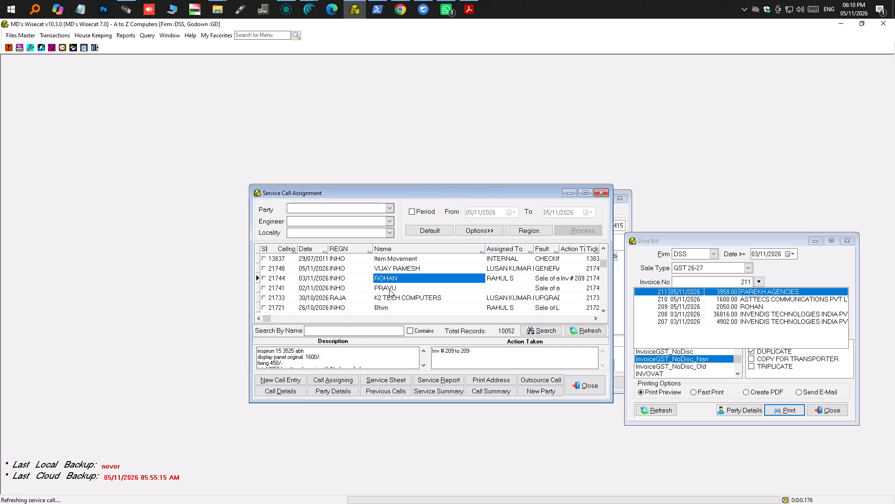
Examine the service calls around call 21744 and return to the top of the list.
{"action": "left_click", "coordinate": [391, 301]}
{"action": "scroll", "coordinate": [469, 278], "scroll_direction": "down", "scroll_amount": 1}
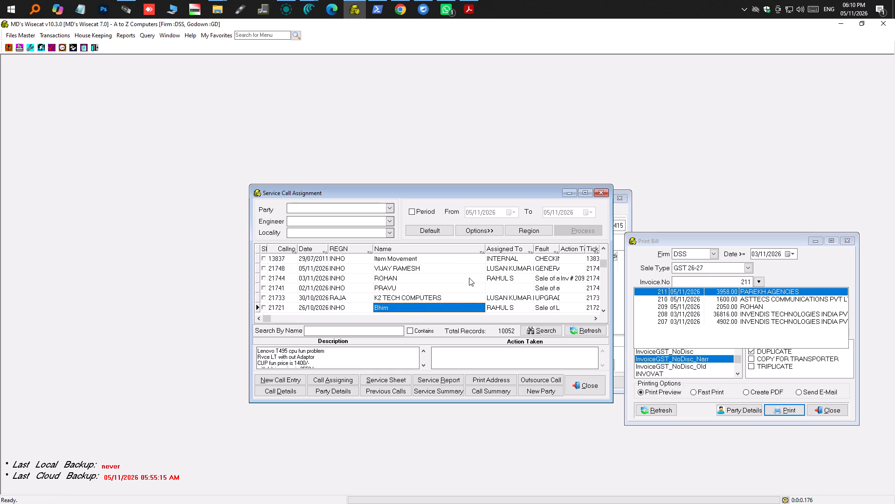
{"action": "scroll", "coordinate": [469, 278], "scroll_direction": "down", "scroll_amount": 3}
{"action": "scroll", "coordinate": [469, 278], "scroll_direction": "up", "scroll_amount": 13}
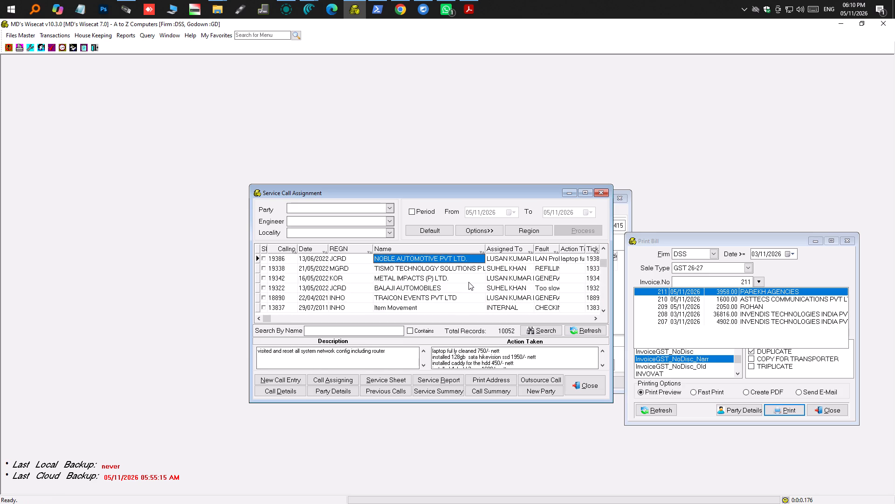
{"action": "scroll", "coordinate": [468, 282], "scroll_direction": "up", "scroll_amount": 6}
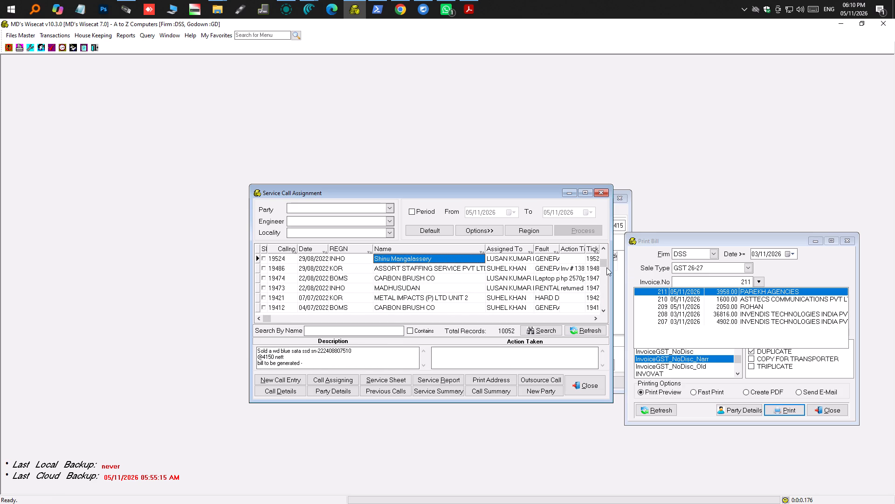
{"action": "left_click_drag", "start_coordinate": [605, 264], "coordinate": [605, 254]}
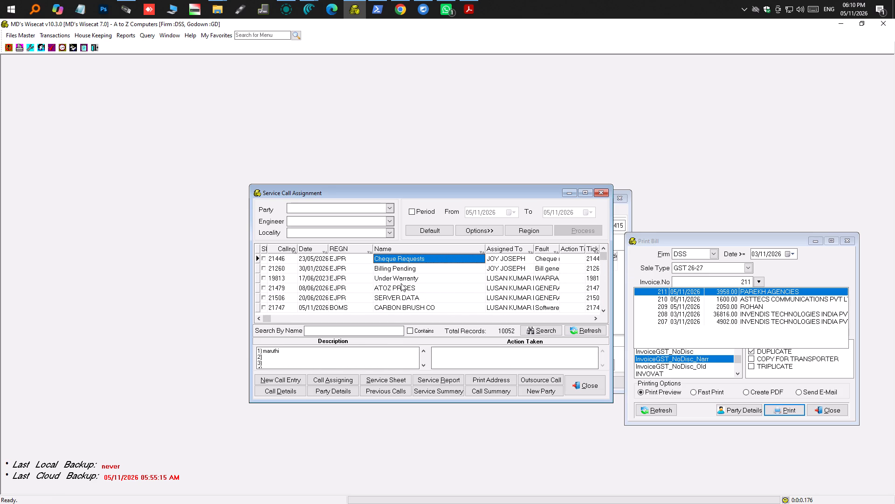
{"action": "scroll", "coordinate": [393, 277], "scroll_direction": "up", "scroll_amount": 3}
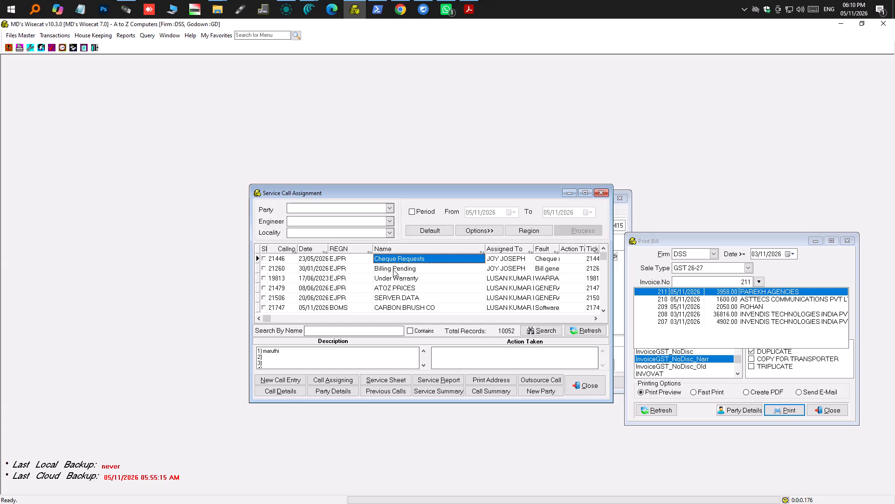
Delete "maruthi" from item 1) of the Cheque Requests call's fault description, save the call and close its details.
{"action": "left_click", "coordinate": [270, 390]}
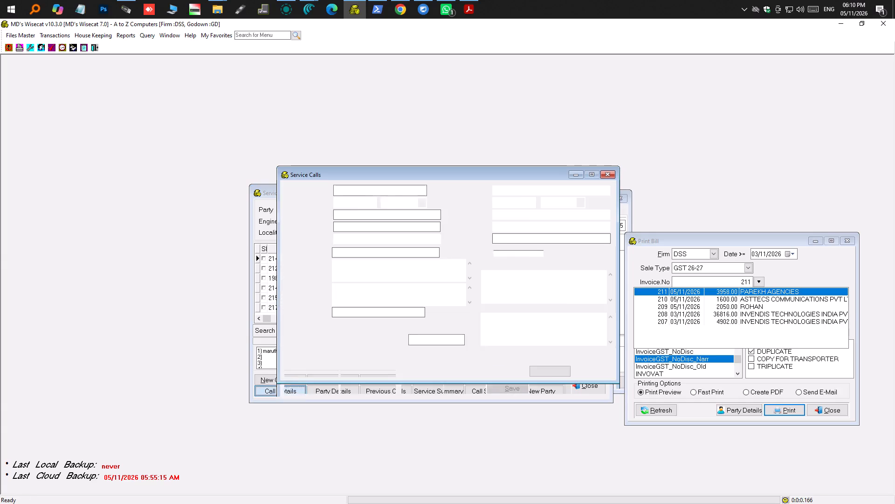
{"action": "left_click", "coordinate": [363, 264]}
{"action": "key", "text": "BackSpace"}
{"action": "key", "text": "BackSpace"}
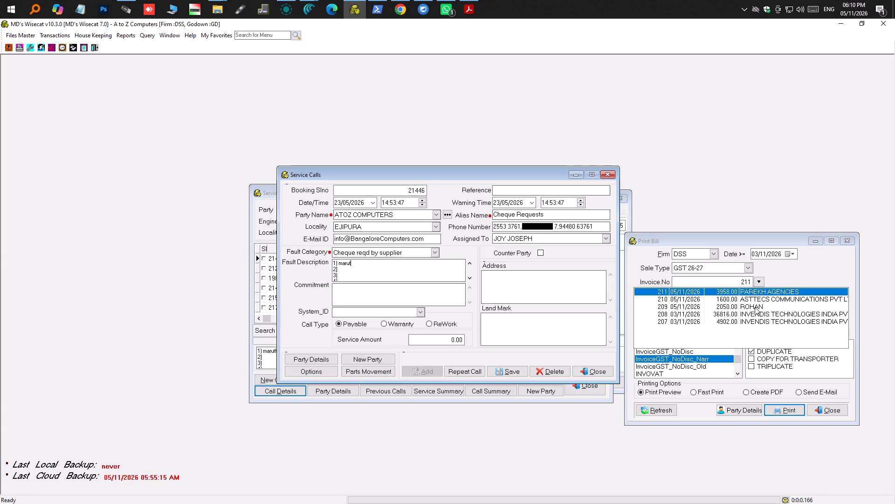
{"action": "key", "text": "BackSpace"}
{"action": "key", "text": "BackSpace"}
{"action": "key", "text": "BackSpace"}
{"action": "key", "text": "BackSpace"}
{"action": "key", "text": "BackSpace"}
{"action": "left_click", "coordinate": [520, 374]}
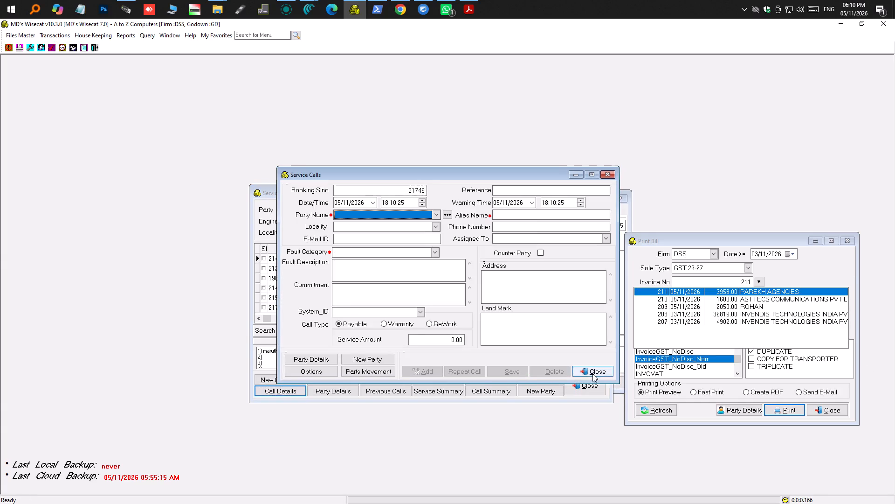
{"action": "left_click", "coordinate": [593, 373]}
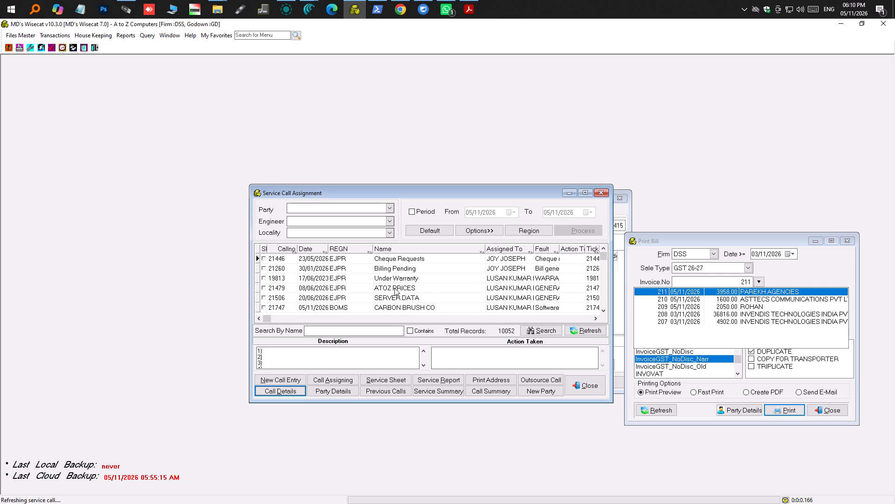
Search the service calls by name for "parek".
{"action": "left_click", "coordinate": [391, 297]}
{"action": "left_click", "coordinate": [388, 331]}
{"action": "type", "text": "parek"}
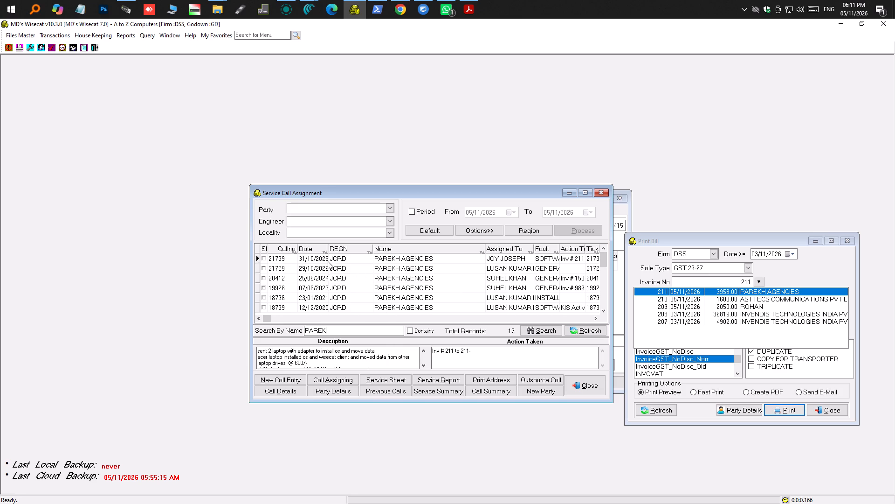
Add the line "paid on 5.11.26 on ofc phonepe" to the action taken in call 21739's service report, save the report and close it.
{"action": "left_click", "coordinate": [328, 261]}
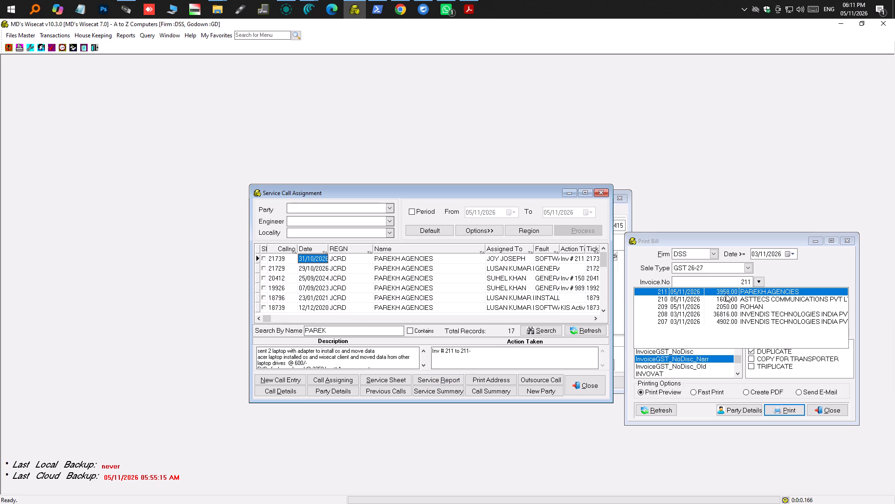
{"action": "left_click", "coordinate": [447, 382]}
{"action": "left_click", "coordinate": [368, 310]}
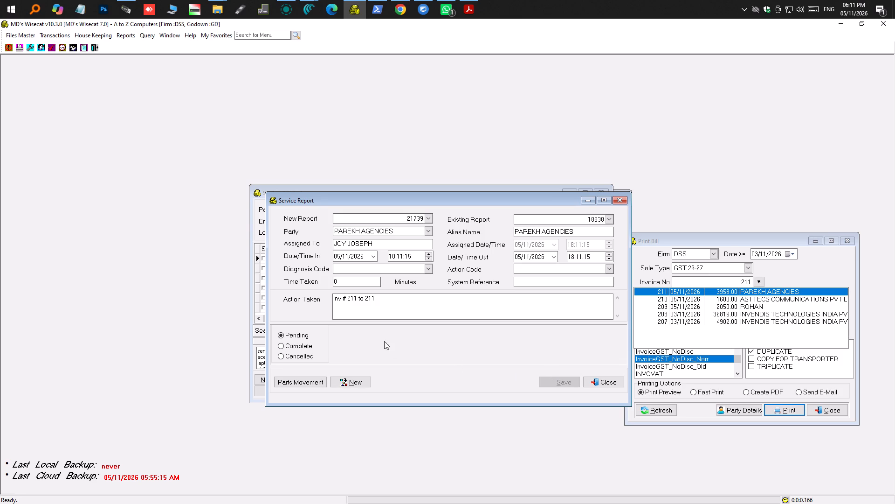
{"action": "left_click", "coordinate": [391, 300]}
{"action": "key", "text": "shift+Return"}
{"action": "type", "text": "pain"}
{"action": "key", "text": "space"}
{"action": "key", "text": "BackSpace"}
{"action": "key", "text": "BackSpace"}
{"action": "type", "text": "d"}
{"action": "key", "text": "space"}
{"action": "type", "text": "on"}
{"action": "key", "text": "space"}
{"action": "type", "text": "5.11.26"}
{"action": "key", "text": "space"}
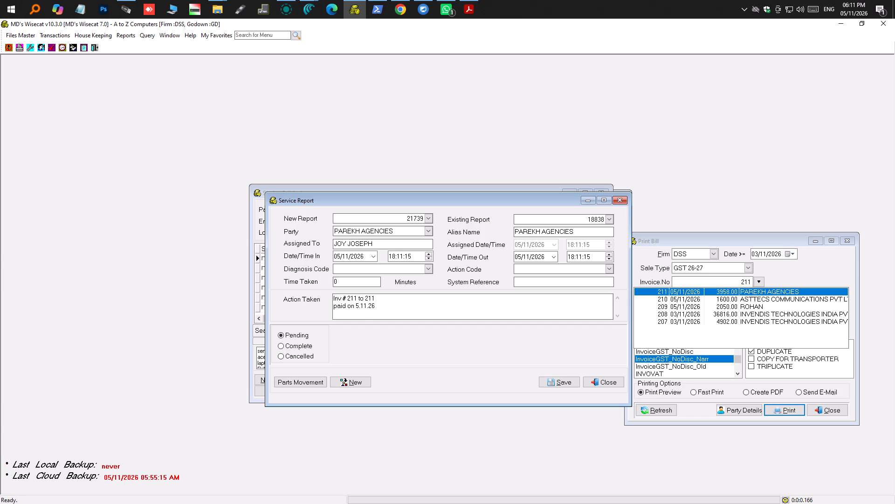
{"action": "type", "text": "on ofc"}
{"action": "key", "text": "space"}
{"action": "type", "text": "phonepe"}
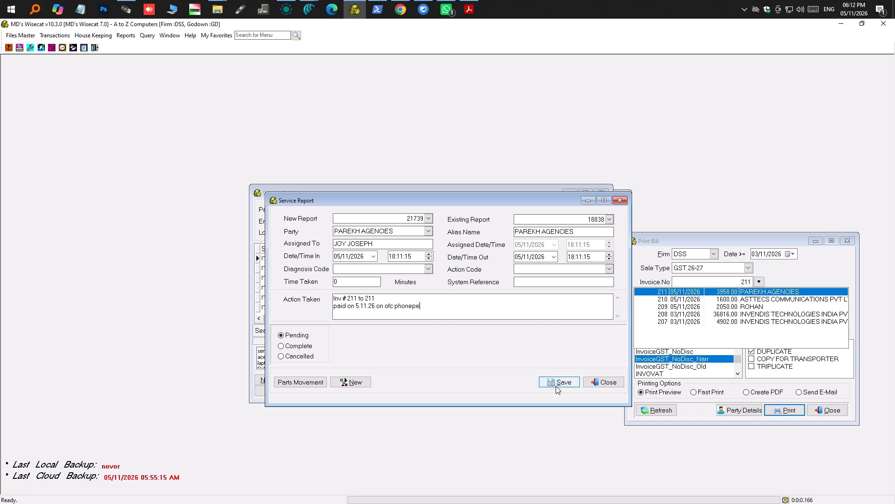
{"action": "left_click", "coordinate": [556, 384]}
{"action": "left_click", "coordinate": [484, 300]}
{"action": "left_click", "coordinate": [608, 381]}
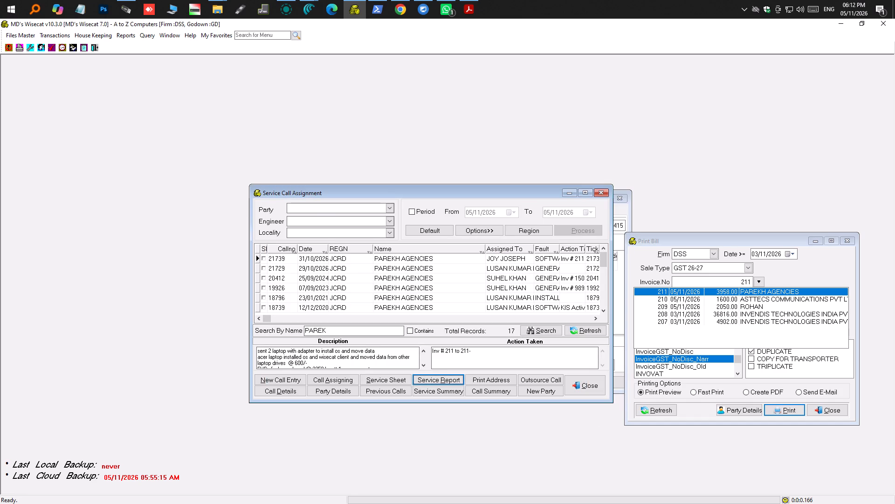
Read the description of Parekh Agencies' call 21739 through to its last line.
{"action": "triple_click", "coordinate": [424, 364]}
{"action": "triple_click", "coordinate": [424, 364]}
{"action": "triple_click", "coordinate": [424, 364]}
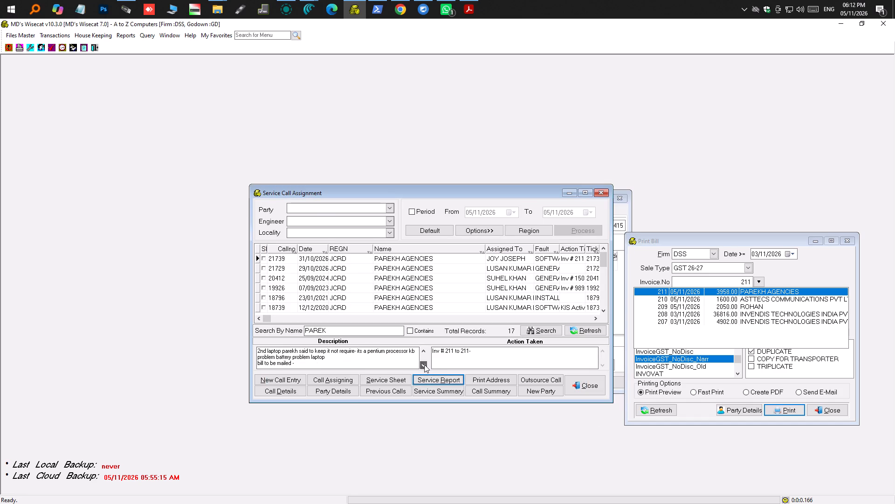
{"action": "triple_click", "coordinate": [424, 364]}
{"action": "triple_click", "coordinate": [424, 364]}
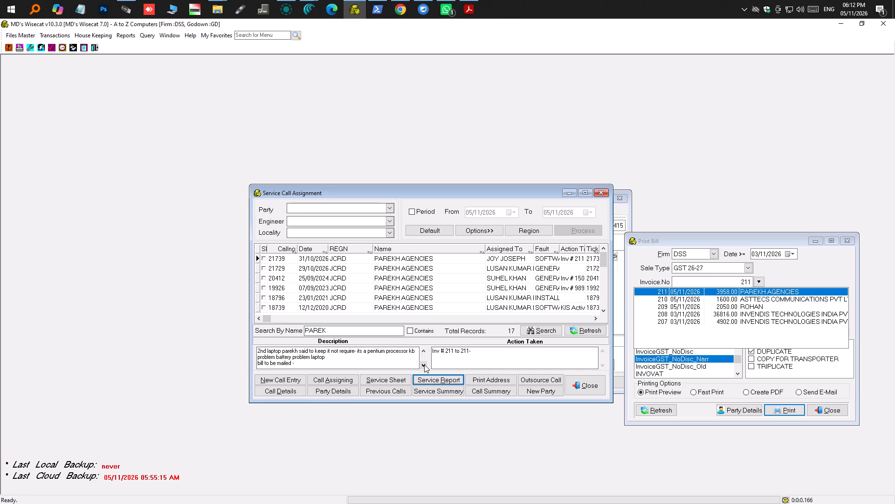
{"action": "triple_click", "coordinate": [421, 367]}
{"action": "left_click", "coordinate": [305, 364]}
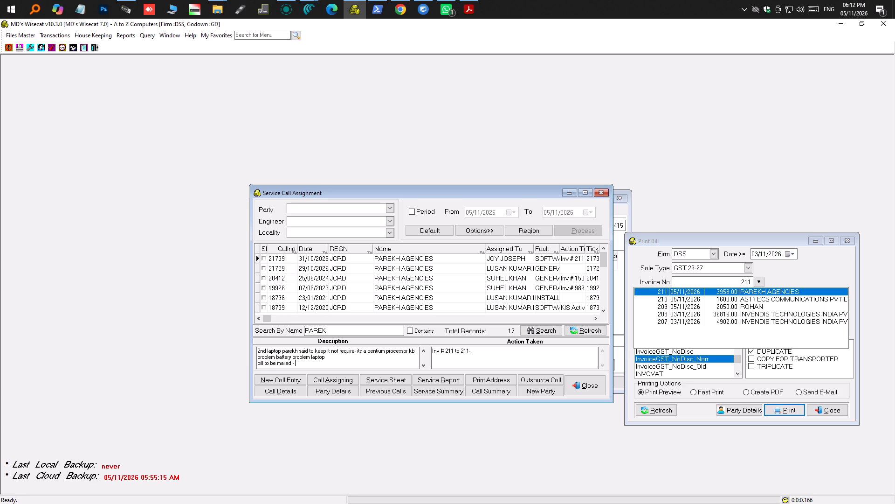
{"action": "key", "text": "shift+Return"}
{"action": "left_click", "coordinate": [278, 392]}
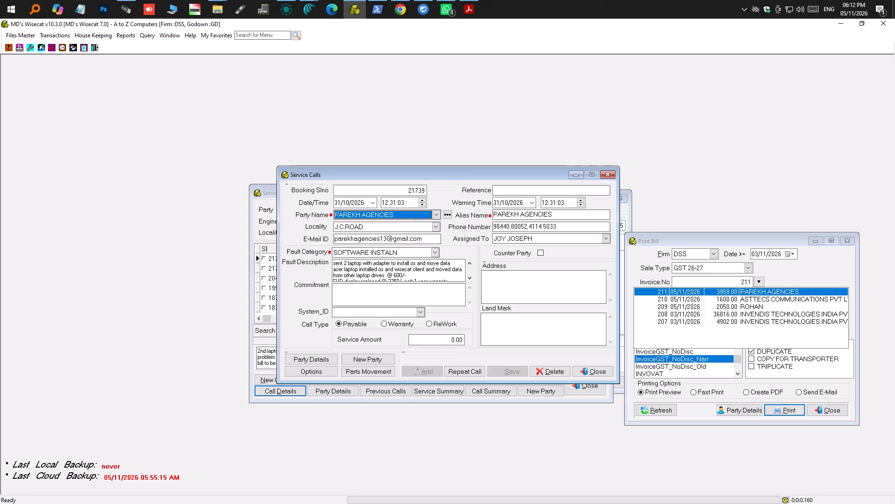
{"action": "triple_click", "coordinate": [470, 279]}
{"action": "triple_click", "coordinate": [470, 279]}
{"action": "double_click", "coordinate": [470, 279]}
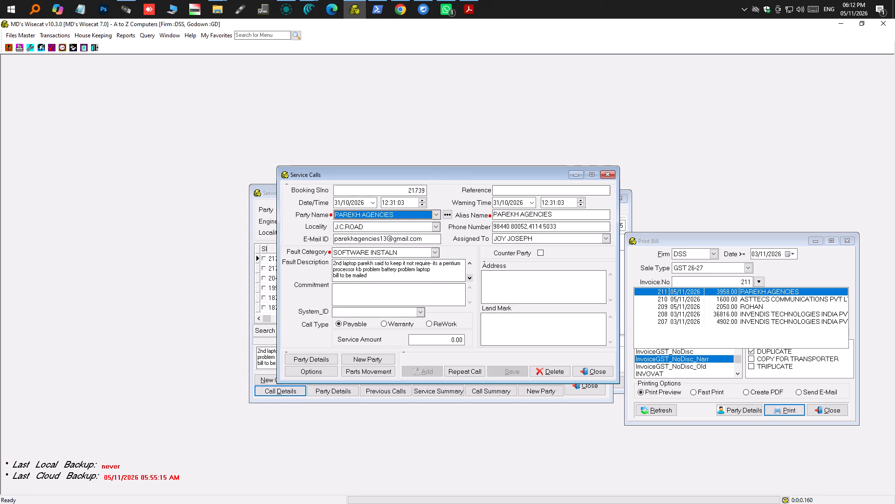
{"action": "left_click", "coordinate": [396, 280]}
{"action": "key", "text": "shift+Return"}
{"action": "key", "text": "shift+Return"}
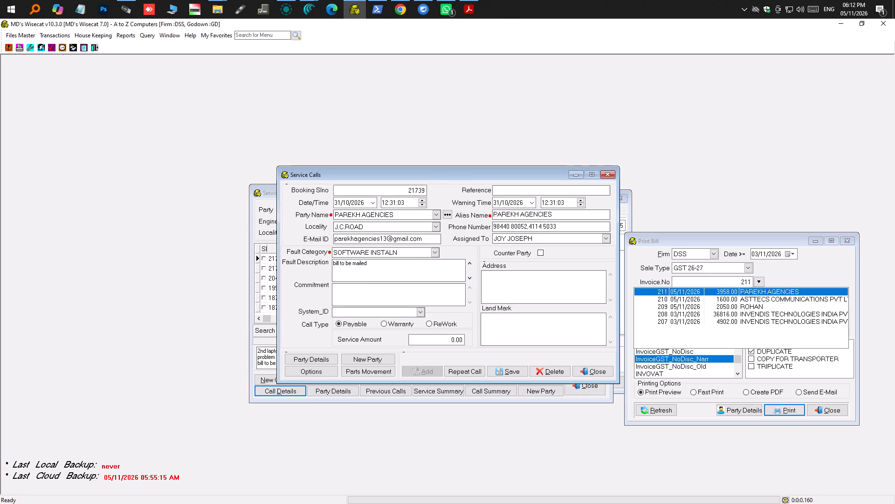
{"action": "key", "text": "BackSpace"}
{"action": "type", "text": "parekh paid on"}
{"action": "key", "text": "space"}
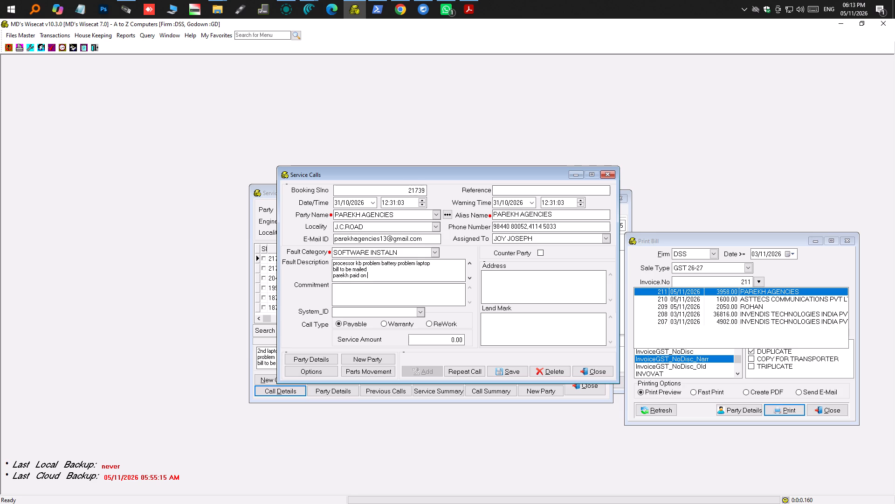
{"action": "type", "text": "5.11.26"}
{"action": "key", "text": "space"}
{"action": "type", "text": "on"}
{"action": "key", "text": "space"}
{"action": "type", "text": "office"}
{"action": "key", "text": "BackSpace"}
{"action": "key", "text": "BackSpace"}
{"action": "key", "text": "BackSpace"}
{"action": "key", "text": "BackSpace"}
{"action": "key", "text": "BackSpace"}
{"action": "key", "text": "BackSpace"}
{"action": "key", "text": "BackSpace"}
{"action": "key", "text": "BackSpace"}
{"action": "key", "text": "BackSpace"}
{"action": "type", "text": "to office"}
{"action": "key", "text": "space"}
{"action": "type", "text": "phonepe"}
{"action": "key", "text": "space"}
{"action": "left_click", "coordinate": [514, 375]}
{"action": "left_click", "coordinate": [588, 369]}
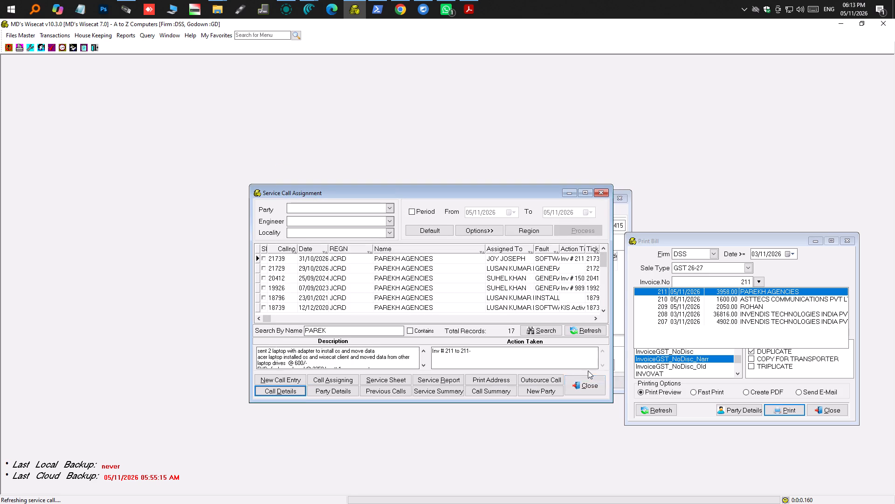
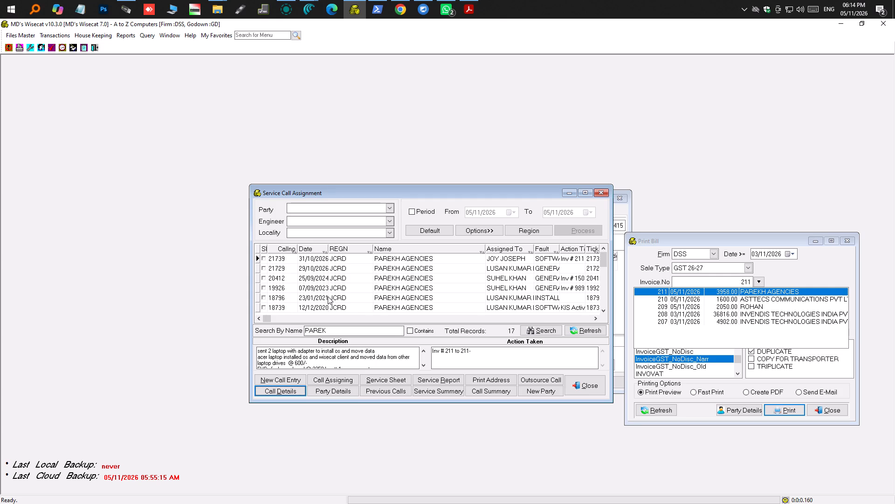
Clear the name search in Service Call Assignment to list the calls of all parties again.
{"action": "left_click_drag", "start_coordinate": [344, 331], "coordinate": [283, 327]}
{"action": "key", "text": "BackSpace"}
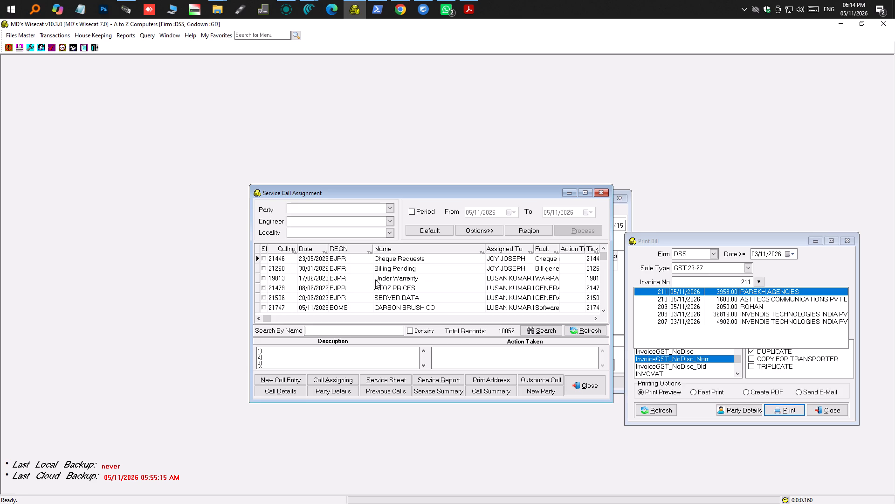
{"action": "left_click", "coordinate": [338, 303]}
{"action": "scroll", "coordinate": [338, 303], "scroll_direction": "up", "scroll_amount": 20}
{"action": "scroll", "coordinate": [338, 303], "scroll_direction": "up", "scroll_amount": 1}
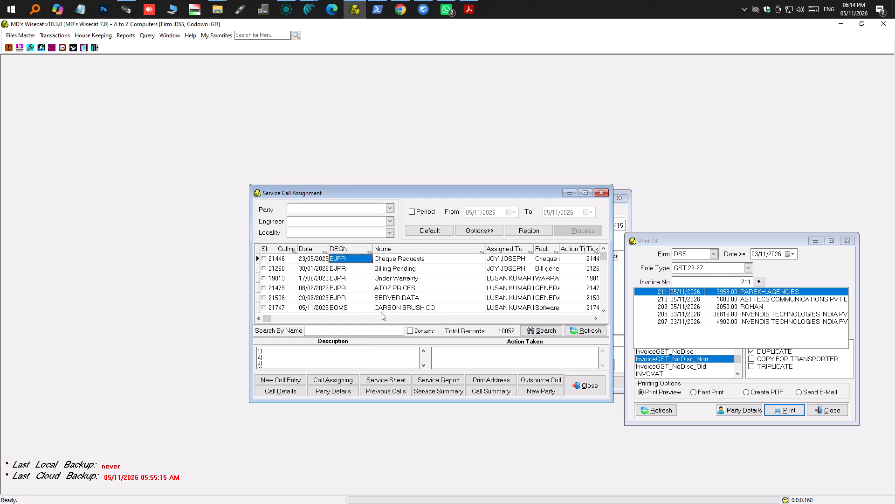
Filter the service calls by period to show only those dated 05/11/2026.
{"action": "left_click", "coordinate": [415, 210]}
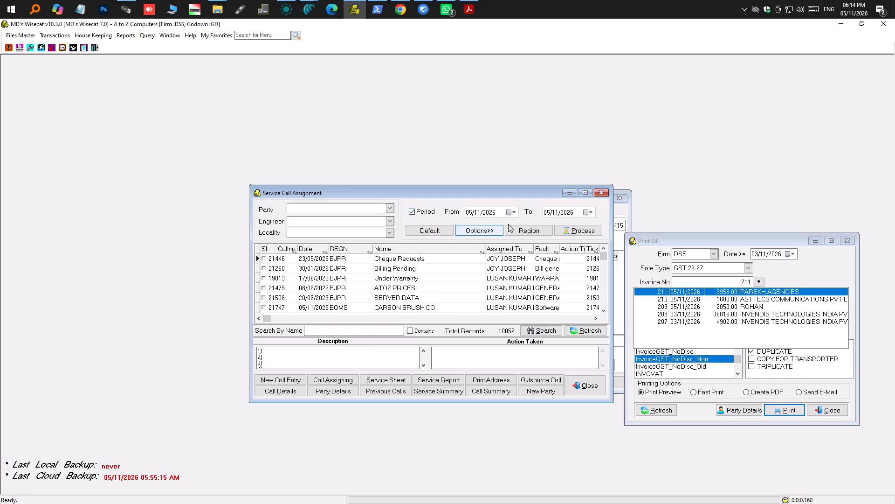
{"action": "left_click", "coordinate": [513, 211]}
{"action": "left_click", "coordinate": [513, 252]}
{"action": "left_click", "coordinate": [580, 230]}
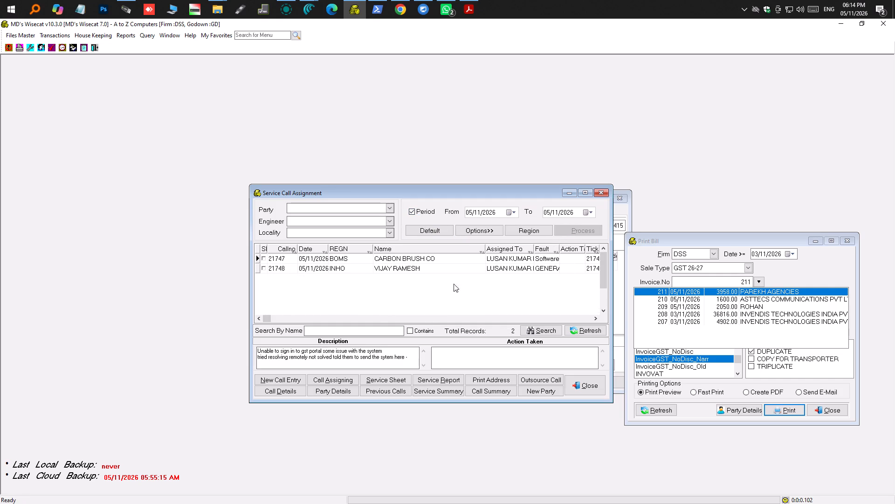
Open the details of call 21748 and clear its entire fault description.
{"action": "left_click", "coordinate": [397, 270]}
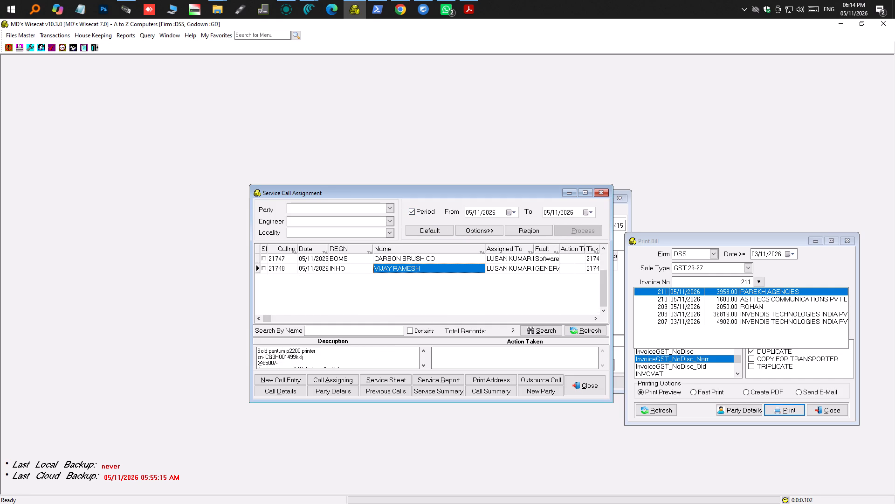
{"action": "left_click", "coordinate": [324, 360]}
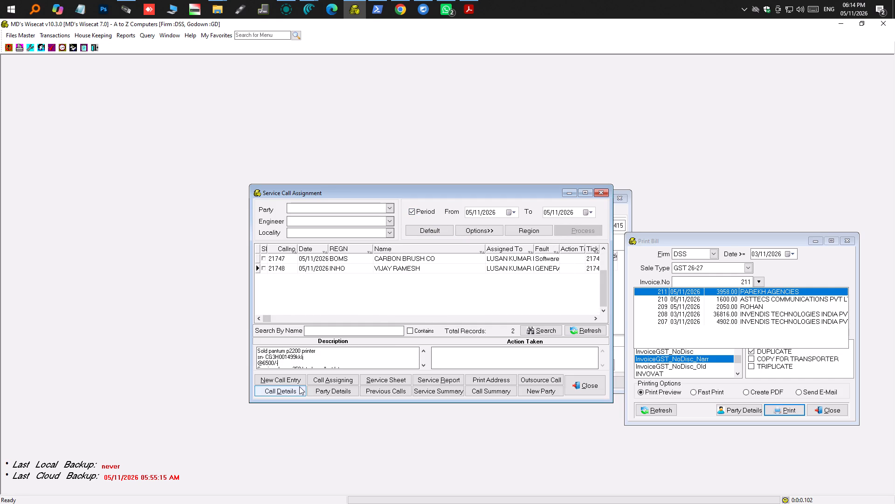
{"action": "left_click", "coordinate": [297, 391]}
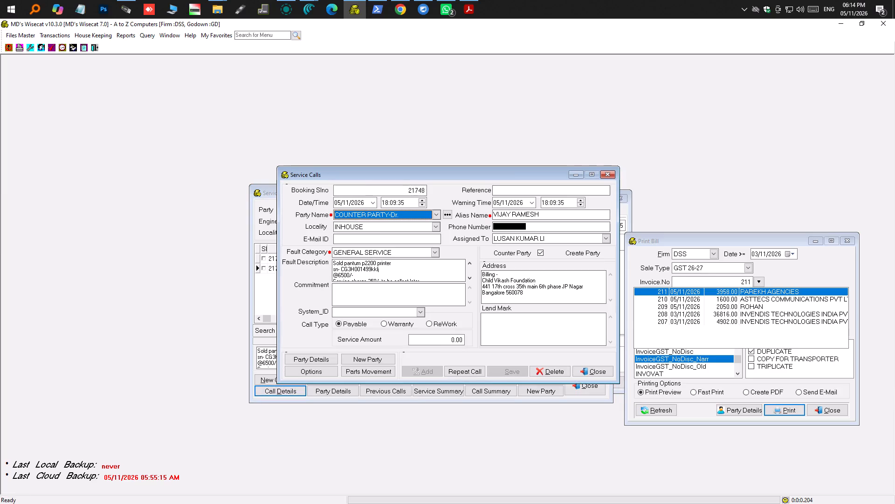
{"action": "left_click_drag", "start_coordinate": [387, 272], "coordinate": [333, 268]}
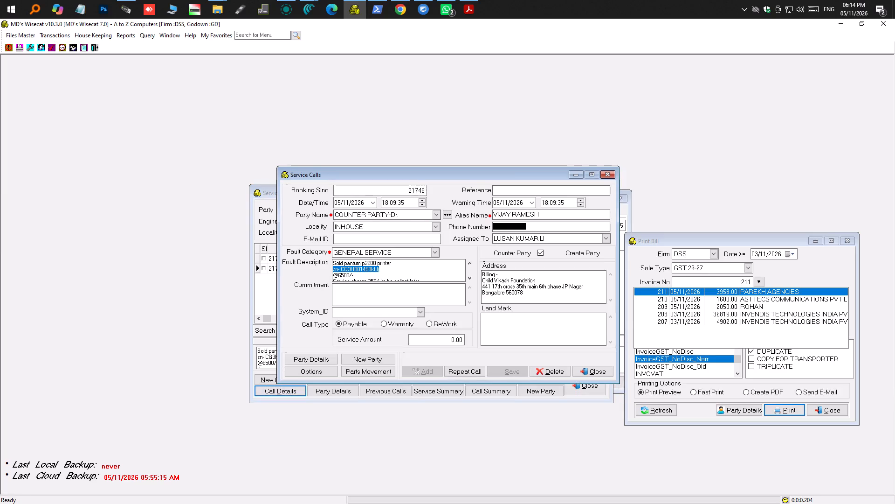
{"action": "left_click_drag", "start_coordinate": [333, 268], "coordinate": [327, 254]}
{"action": "key", "text": "BackSpace"}
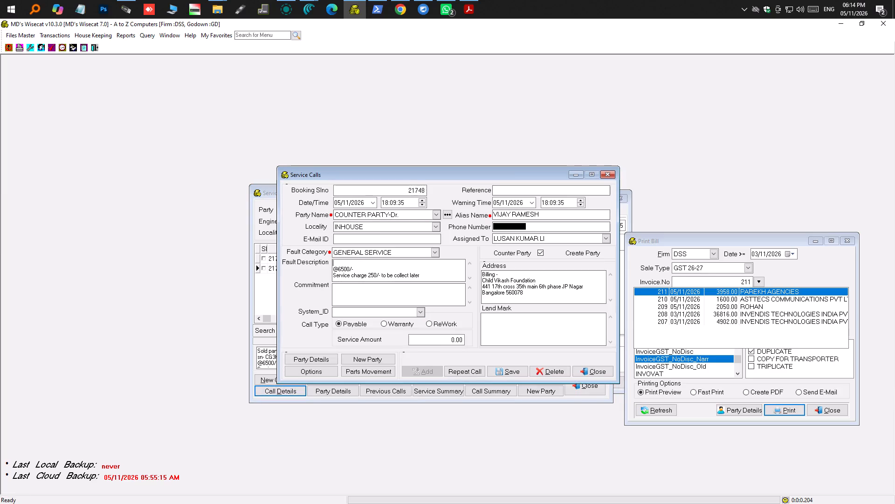
{"action": "left_click_drag", "start_coordinate": [424, 274], "coordinate": [231, 235]}
{"action": "key", "text": "BackSpace"}
Enter "Epson L1350" as the first line of call 21748's fault description.
{"action": "left_click", "coordinate": [336, 262]}
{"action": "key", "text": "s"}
{"action": "key", "text": "BackSpace"}
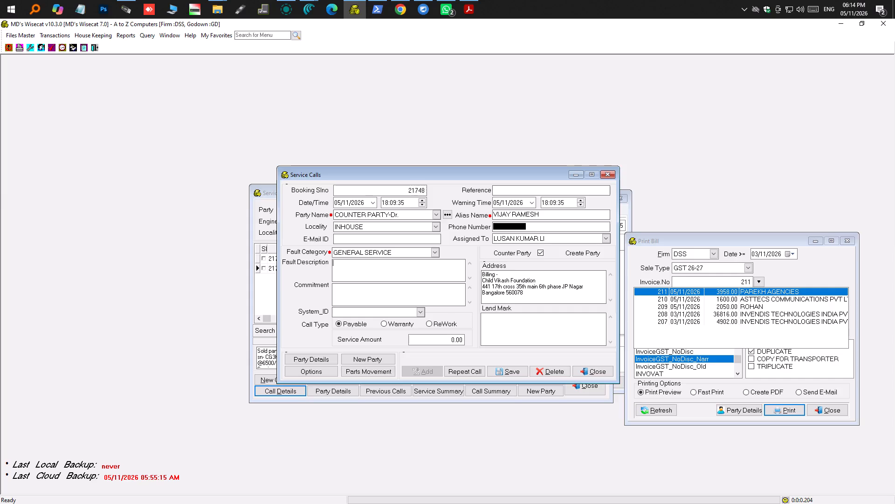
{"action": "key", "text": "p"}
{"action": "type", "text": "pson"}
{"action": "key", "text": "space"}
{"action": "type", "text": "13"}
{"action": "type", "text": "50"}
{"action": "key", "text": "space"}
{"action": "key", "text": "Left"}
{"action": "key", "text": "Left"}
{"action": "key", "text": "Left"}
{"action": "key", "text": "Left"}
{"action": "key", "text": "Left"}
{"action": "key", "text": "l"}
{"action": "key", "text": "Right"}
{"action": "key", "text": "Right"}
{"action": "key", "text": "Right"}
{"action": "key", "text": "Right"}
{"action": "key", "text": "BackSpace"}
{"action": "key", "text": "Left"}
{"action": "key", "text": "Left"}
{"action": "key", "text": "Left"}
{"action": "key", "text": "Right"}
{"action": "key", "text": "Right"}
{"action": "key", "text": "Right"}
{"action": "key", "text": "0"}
Add the serial number line "SN-XE86000689" to the fault description of call 21748.
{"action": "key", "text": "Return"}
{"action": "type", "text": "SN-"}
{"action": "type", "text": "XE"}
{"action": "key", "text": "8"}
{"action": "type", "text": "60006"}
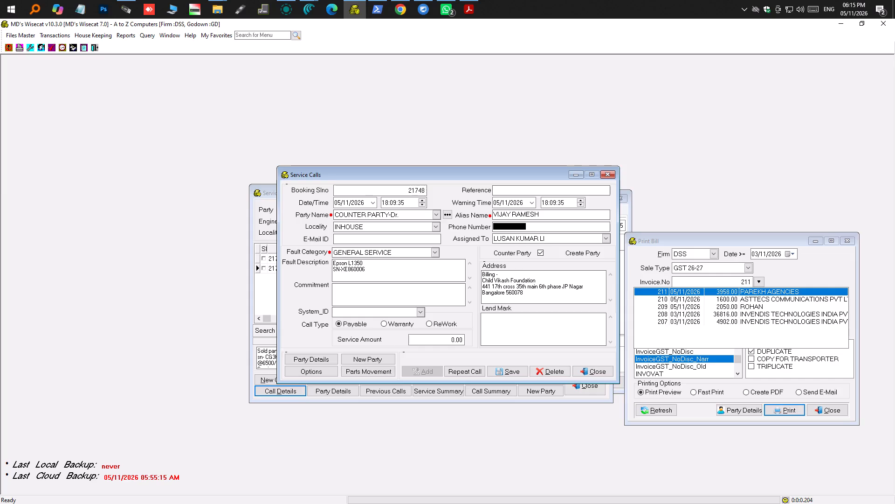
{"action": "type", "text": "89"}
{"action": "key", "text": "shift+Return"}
Add the price line "@ 13500/- nett" to call 21748's fault description, save the call and close its details.
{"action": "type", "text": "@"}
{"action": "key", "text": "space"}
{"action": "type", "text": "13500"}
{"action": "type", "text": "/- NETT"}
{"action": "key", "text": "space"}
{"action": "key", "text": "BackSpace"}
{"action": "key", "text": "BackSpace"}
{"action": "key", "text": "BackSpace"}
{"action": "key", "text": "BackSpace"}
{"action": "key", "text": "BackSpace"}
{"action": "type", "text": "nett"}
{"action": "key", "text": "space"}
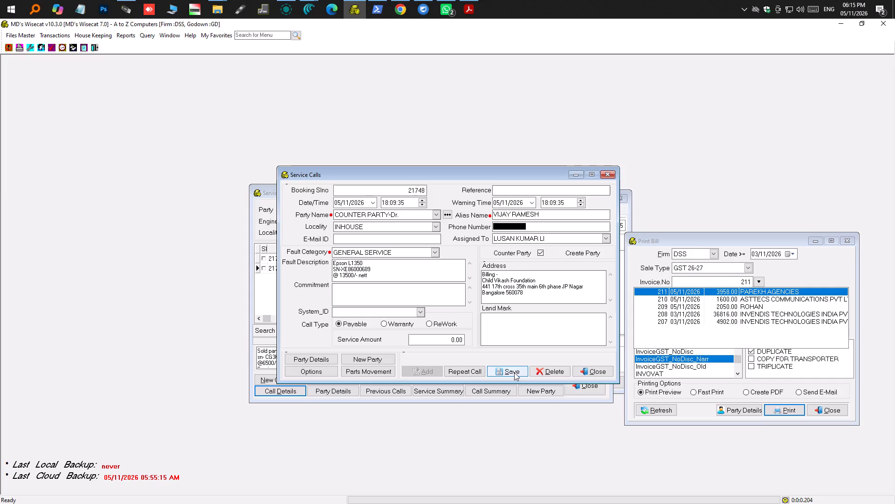
{"action": "left_click", "coordinate": [514, 372]}
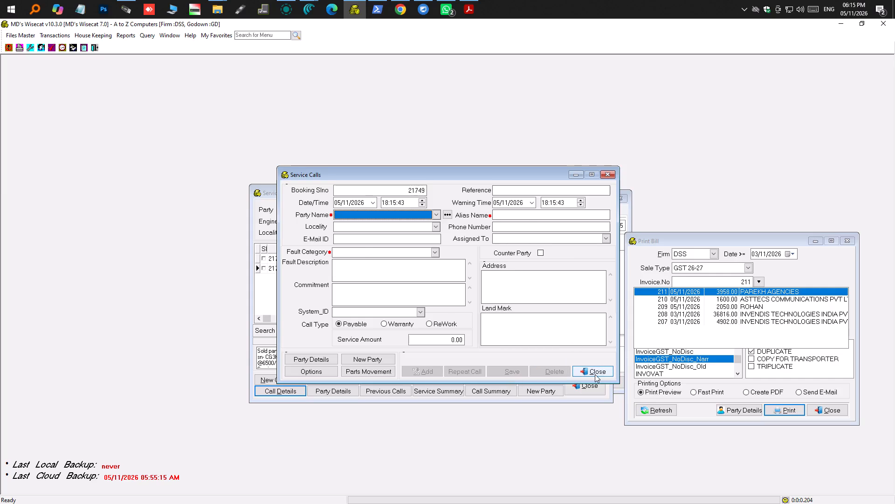
{"action": "left_click", "coordinate": [595, 374]}
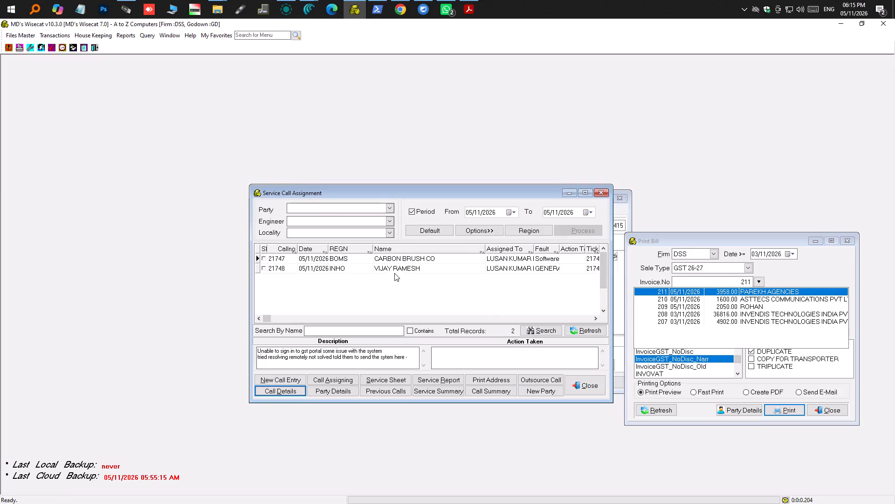
Change the priority of call 21748.
{"action": "left_click", "coordinate": [392, 267]}
{"action": "left_click", "coordinate": [328, 268]}
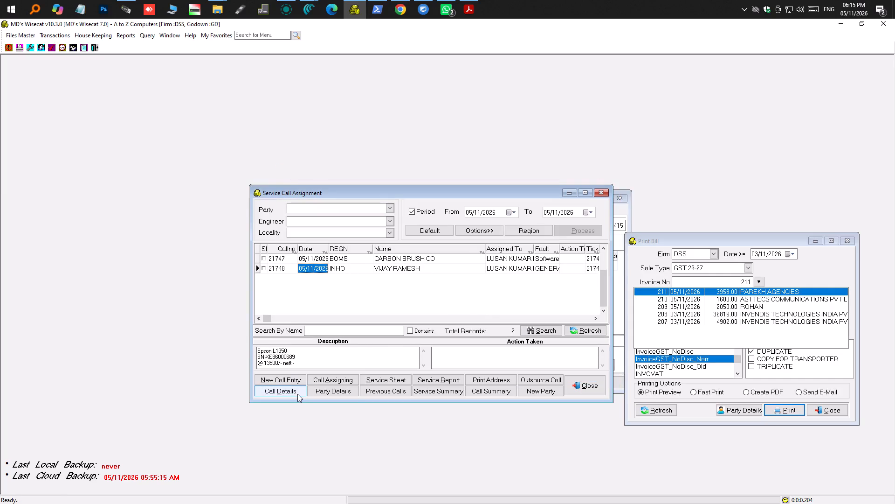
{"action": "right_click", "coordinate": [332, 270]}
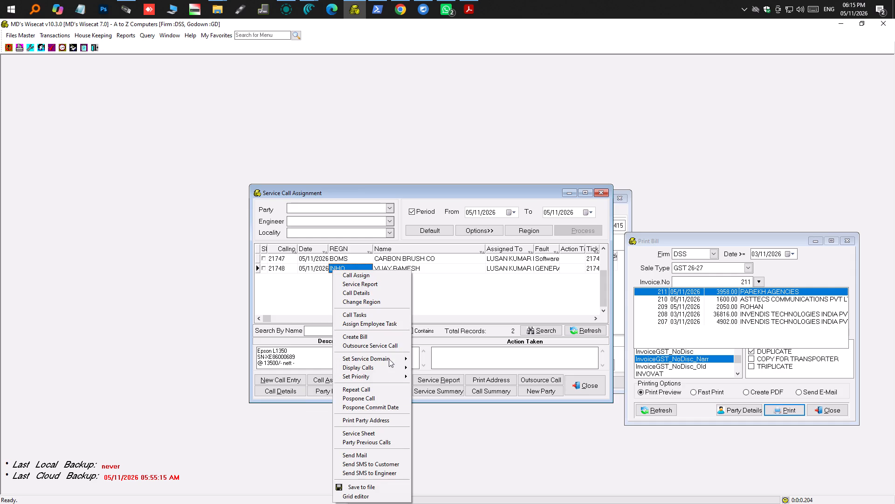
{"action": "left_click", "coordinate": [384, 376]}
{"action": "left_click", "coordinate": [430, 421]}
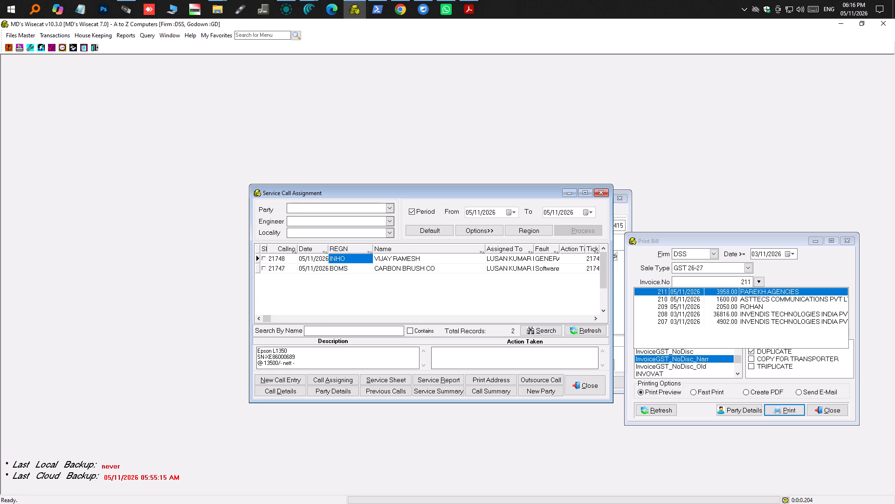
Remove the period filter, reload the service calls and search them by name for "shaju".
{"action": "left_click", "coordinate": [415, 210]}
{"action": "left_click", "coordinate": [579, 229]}
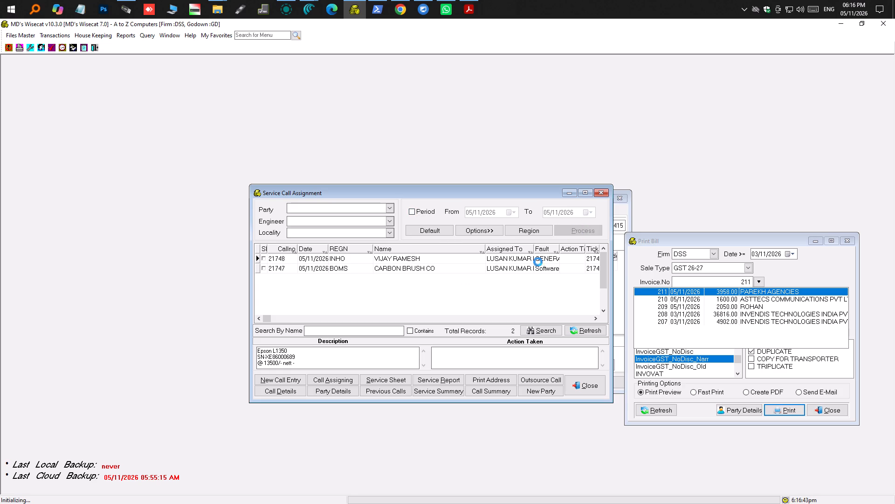
{"action": "left_click", "coordinate": [336, 331]}
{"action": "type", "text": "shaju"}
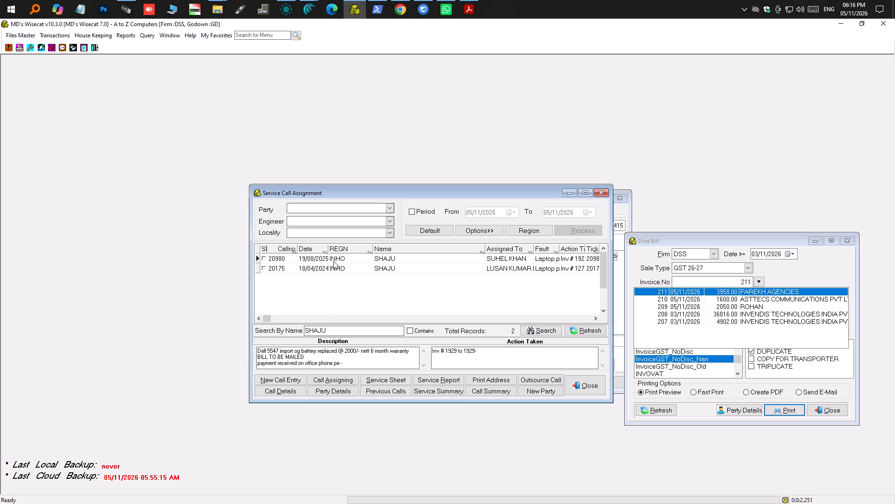
{"action": "left_click", "coordinate": [333, 260]}
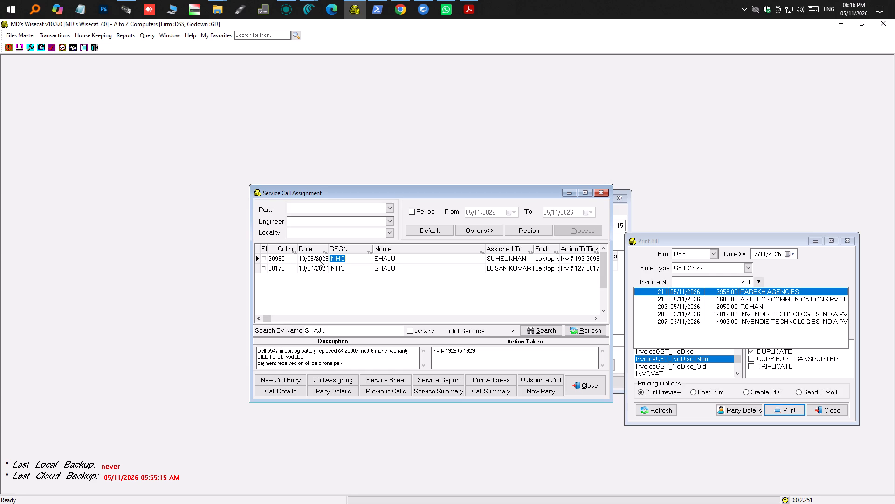
{"action": "right_click", "coordinate": [318, 259]}
{"action": "left_click", "coordinate": [304, 266]}
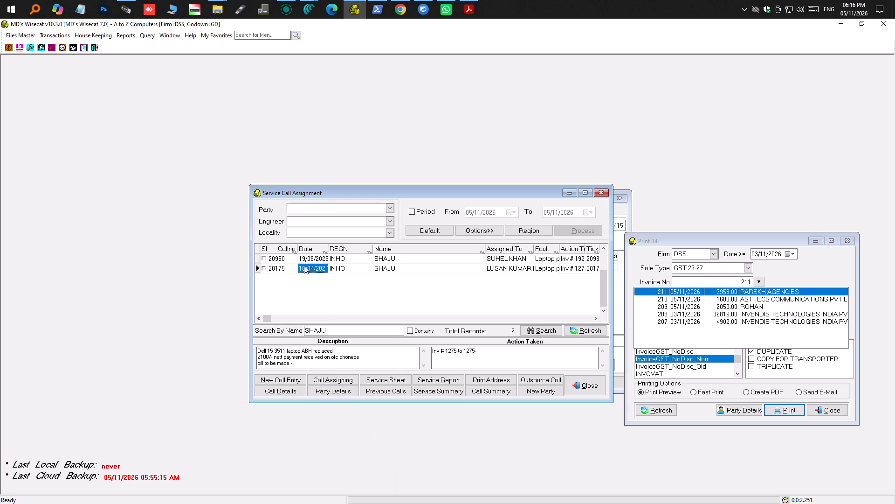
{"action": "left_click", "coordinate": [315, 259]}
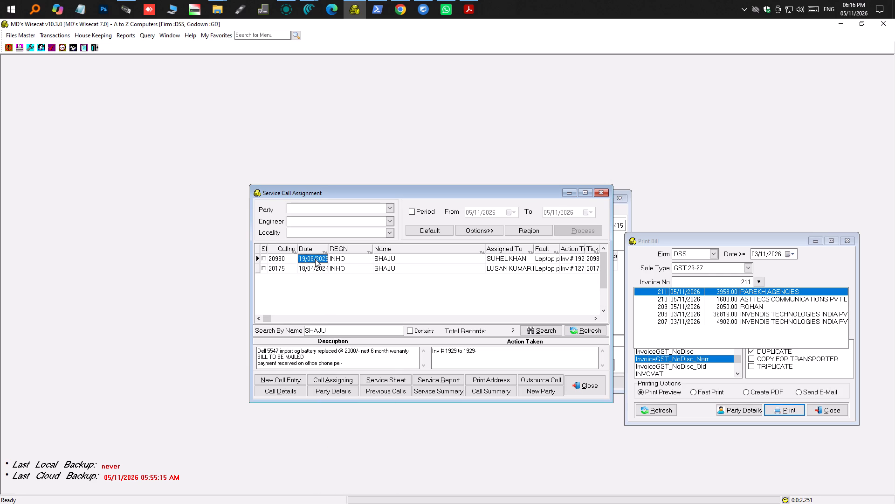
{"action": "left_click", "coordinate": [315, 266]}
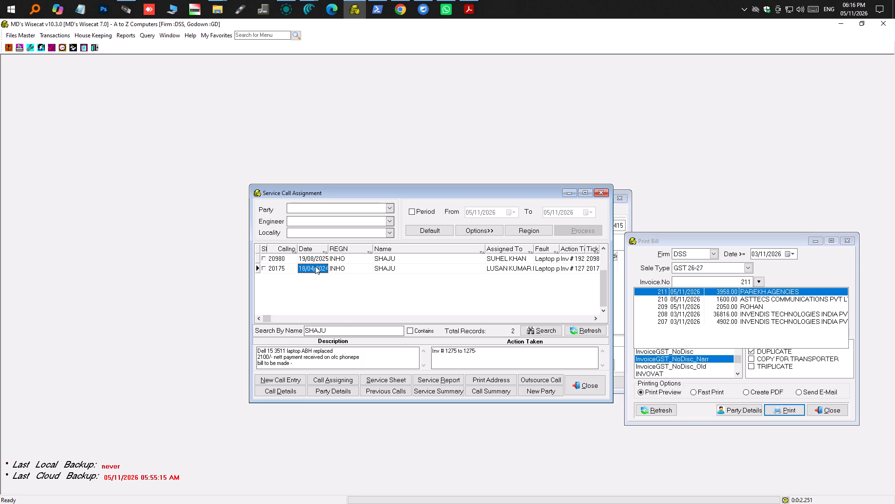
{"action": "right_click", "coordinate": [315, 266]}
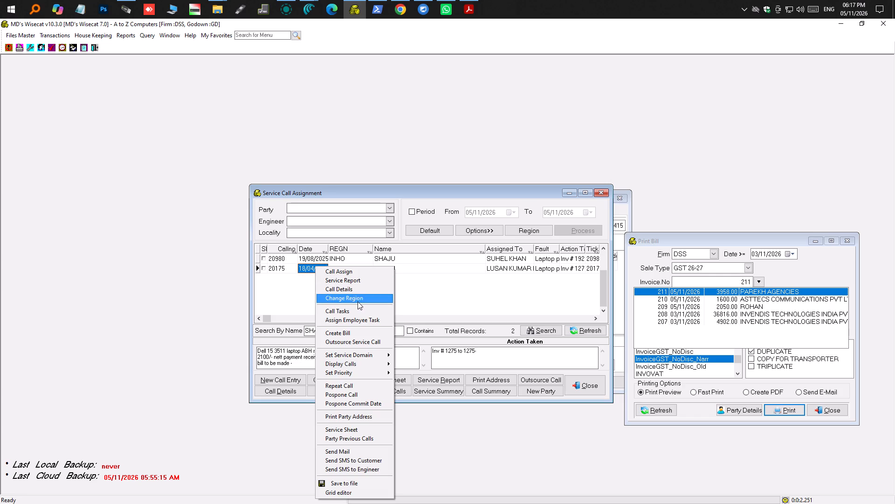
{"action": "left_click", "coordinate": [365, 390]}
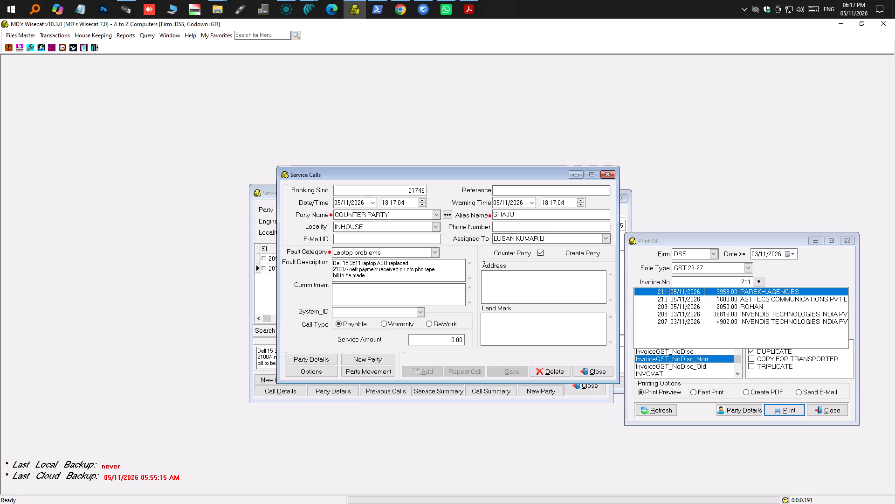
{"action": "left_click_drag", "start_coordinate": [379, 264], "coordinate": [428, 273]}
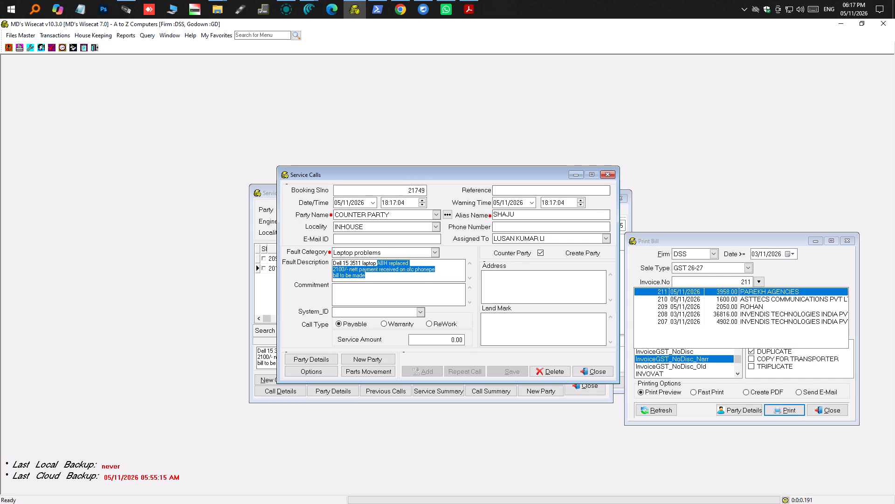
{"action": "left_click", "coordinate": [378, 277]}
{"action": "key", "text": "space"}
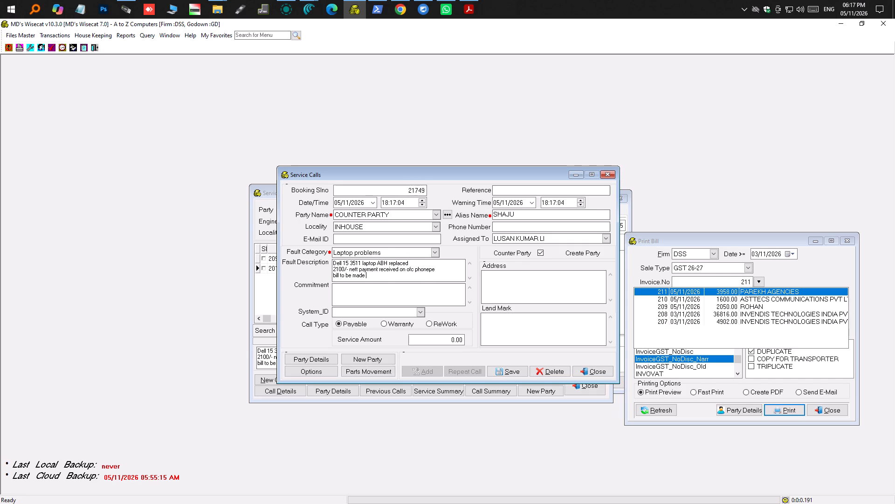
{"action": "left_click", "coordinate": [502, 374]}
{"action": "left_click", "coordinate": [580, 371]}
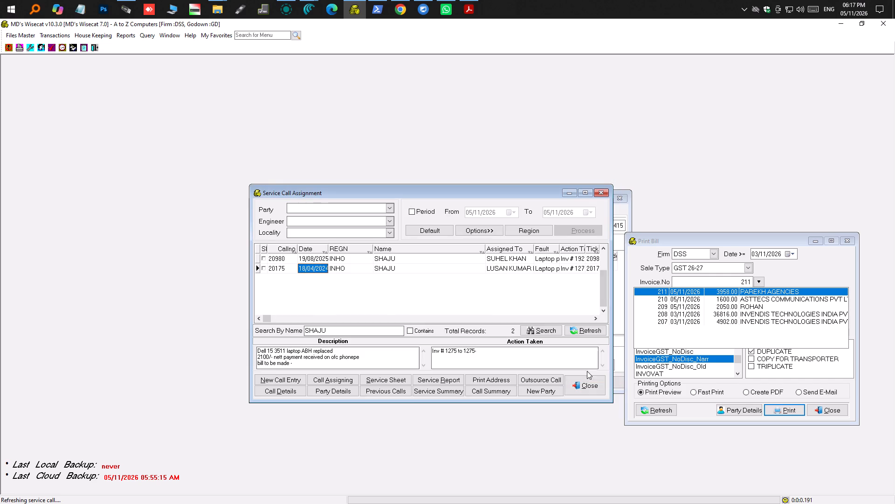
Restrict the service call list to the period 05/11/2026 to 05/11/2026 and reload it.
{"action": "left_click", "coordinate": [420, 208]}
{"action": "left_click", "coordinate": [511, 209]}
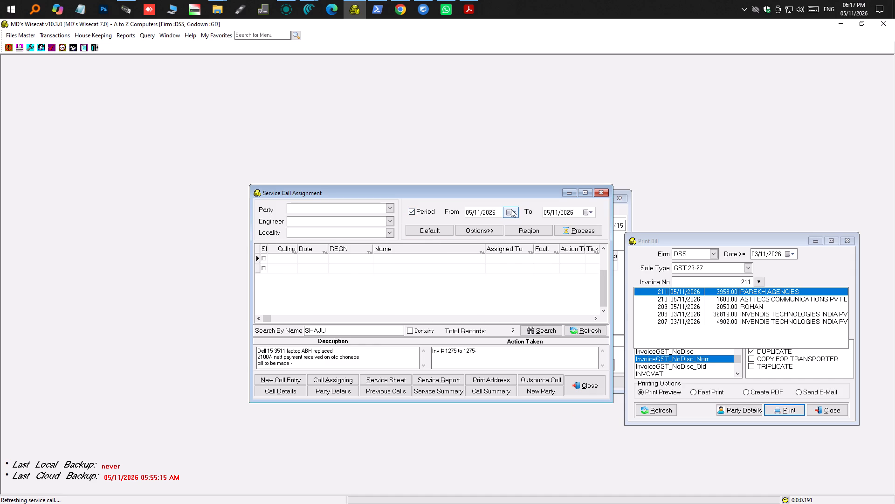
{"action": "left_click", "coordinate": [516, 253]}
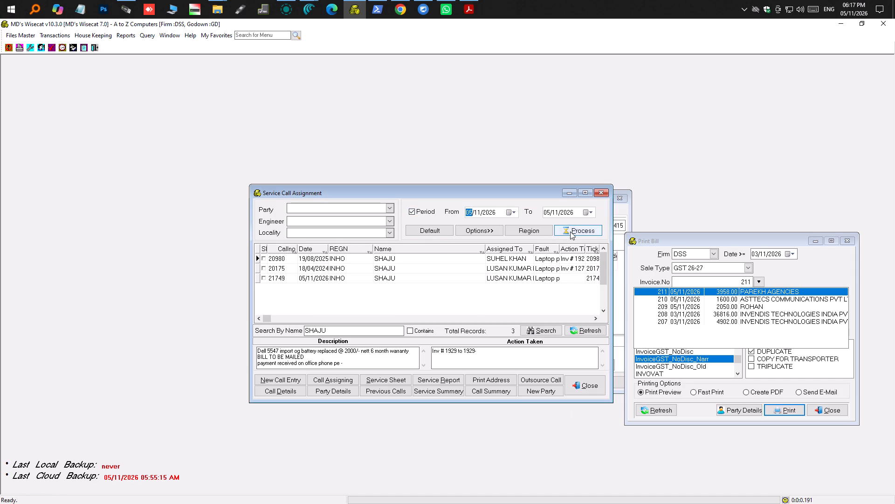
{"action": "left_click", "coordinate": [571, 231]}
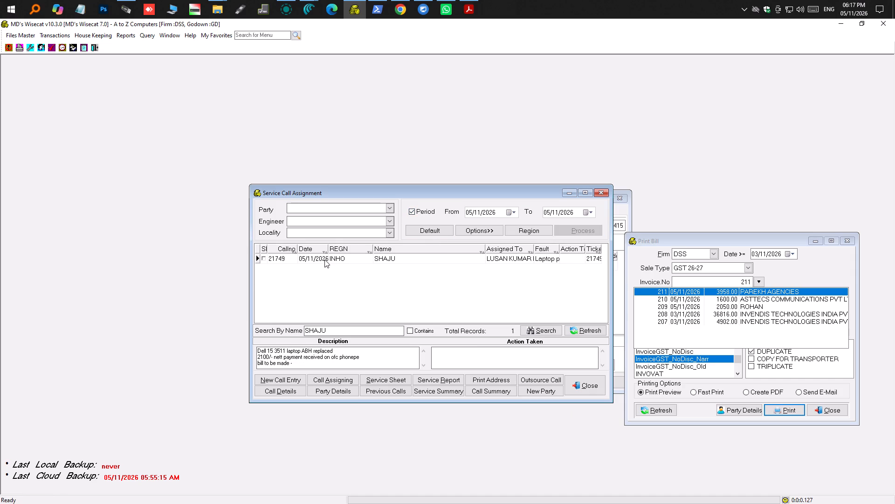
In call 21749's fault description, replace the ABH and payment text following "Dell 15 3511 laptop" with "og".
{"action": "left_click", "coordinate": [323, 260]}
{"action": "right_click", "coordinate": [323, 260]}
{"action": "left_click", "coordinate": [317, 265]}
{"action": "left_click", "coordinate": [388, 256]}
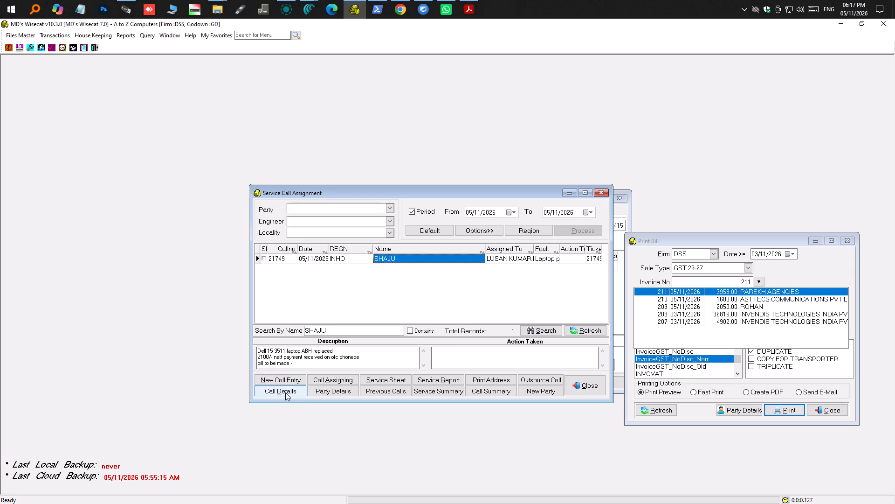
{"action": "left_click", "coordinate": [285, 392]}
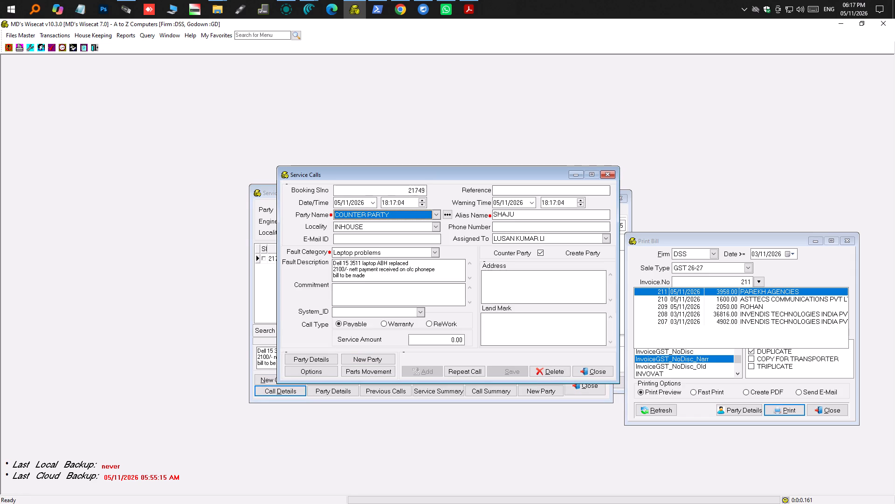
{"action": "left_click_drag", "start_coordinate": [379, 264], "coordinate": [403, 267]}
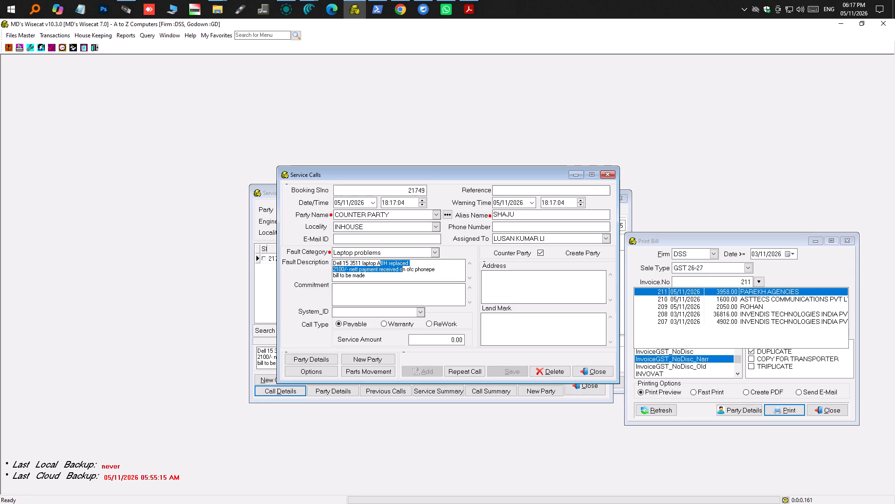
{"action": "left_click_drag", "start_coordinate": [403, 267], "coordinate": [444, 269]}
{"action": "key", "text": "BackSpace"}
{"action": "key", "text": "BackSpace"}
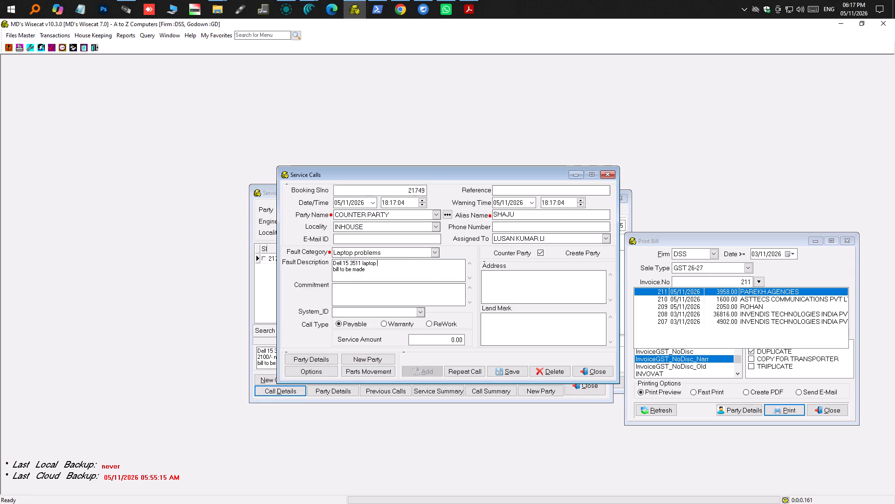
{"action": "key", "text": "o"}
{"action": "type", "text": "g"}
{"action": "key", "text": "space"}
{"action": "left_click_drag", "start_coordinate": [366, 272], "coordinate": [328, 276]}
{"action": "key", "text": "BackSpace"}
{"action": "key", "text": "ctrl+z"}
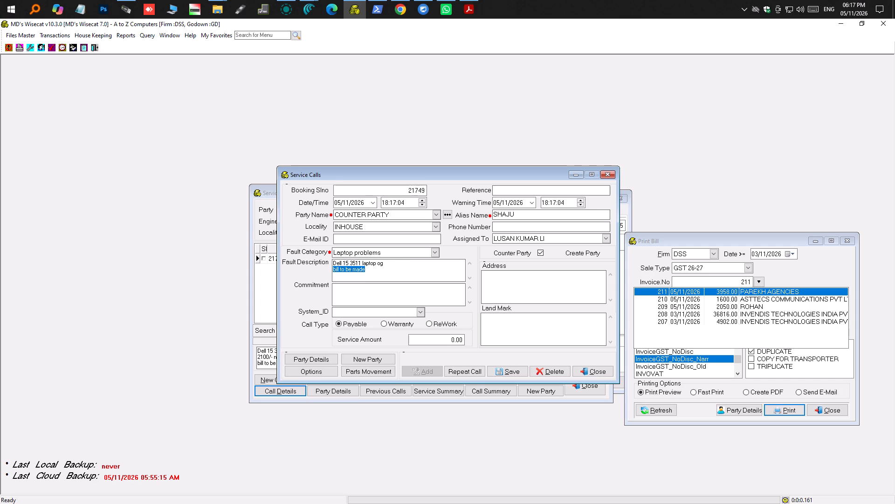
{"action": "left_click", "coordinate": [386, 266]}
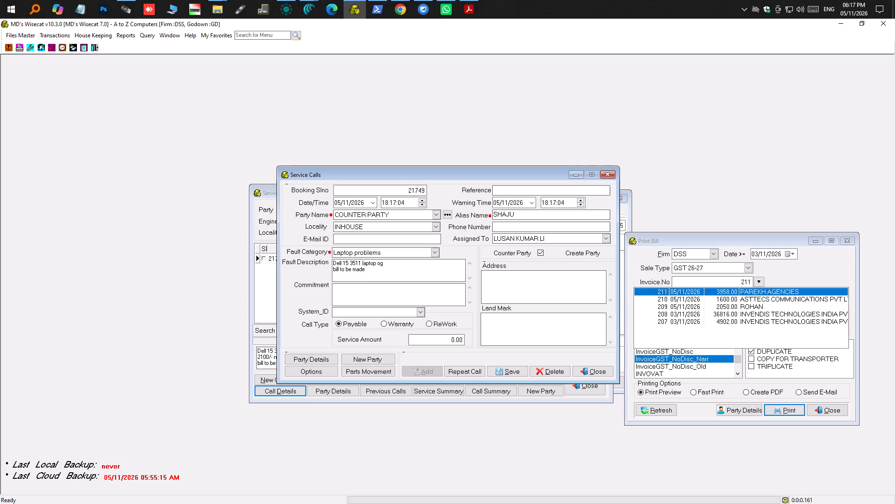
Extend the first line of call 21749's fault description with "battery @ 3360/- 1 yr warranty".
{"action": "left_click", "coordinate": [392, 263]}
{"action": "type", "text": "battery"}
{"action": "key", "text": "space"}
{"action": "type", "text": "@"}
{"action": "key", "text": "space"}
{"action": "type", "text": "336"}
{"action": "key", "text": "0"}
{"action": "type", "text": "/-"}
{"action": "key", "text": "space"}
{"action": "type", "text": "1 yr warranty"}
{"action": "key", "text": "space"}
Change the fault description's last line to "bill to be mailed", save call 21749 and close its details.
{"action": "left_click", "coordinate": [366, 271]}
{"action": "key", "text": "BackSpace"}
{"action": "key", "text": "BackSpace"}
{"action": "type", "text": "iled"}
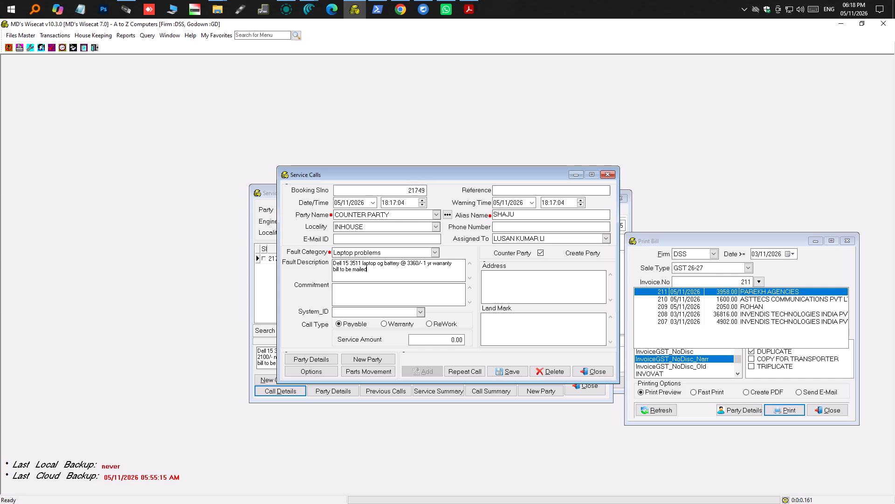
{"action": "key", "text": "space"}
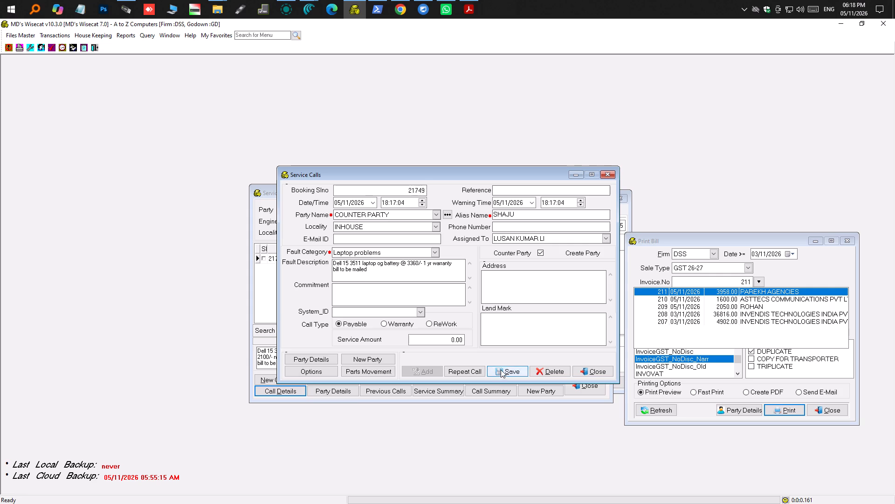
{"action": "left_click", "coordinate": [501, 370]}
{"action": "left_click", "coordinate": [599, 370]}
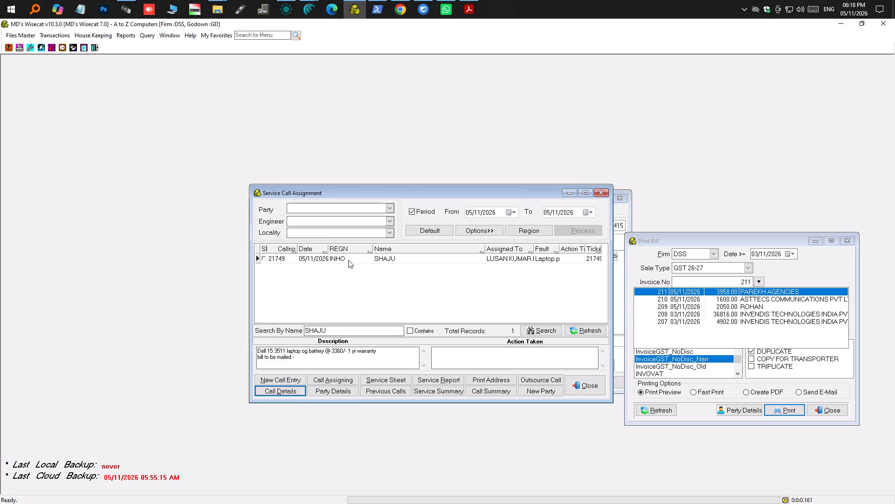
Set the priority of call 21749 to 5.
{"action": "right_click", "coordinate": [348, 259]}
{"action": "left_click", "coordinate": [365, 367]}
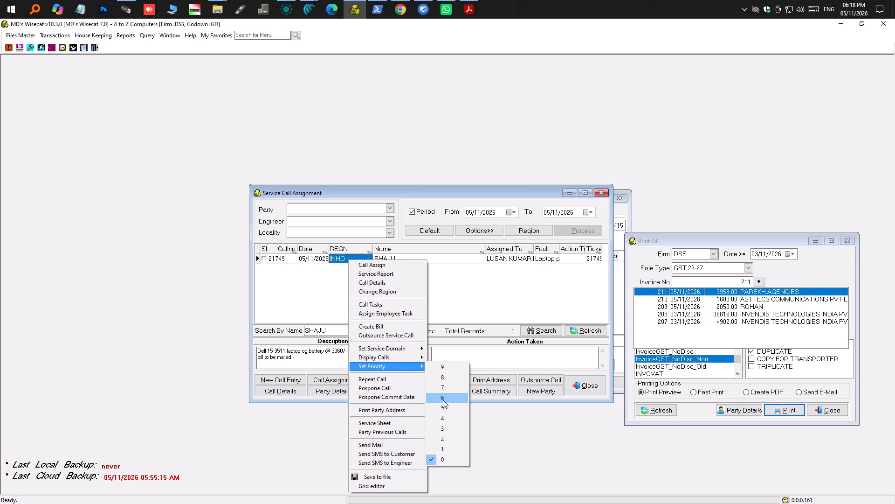
{"action": "left_click", "coordinate": [443, 410]}
Clear the name search so the service call list is no longer filtered by name.
{"action": "left_click", "coordinate": [337, 328]}
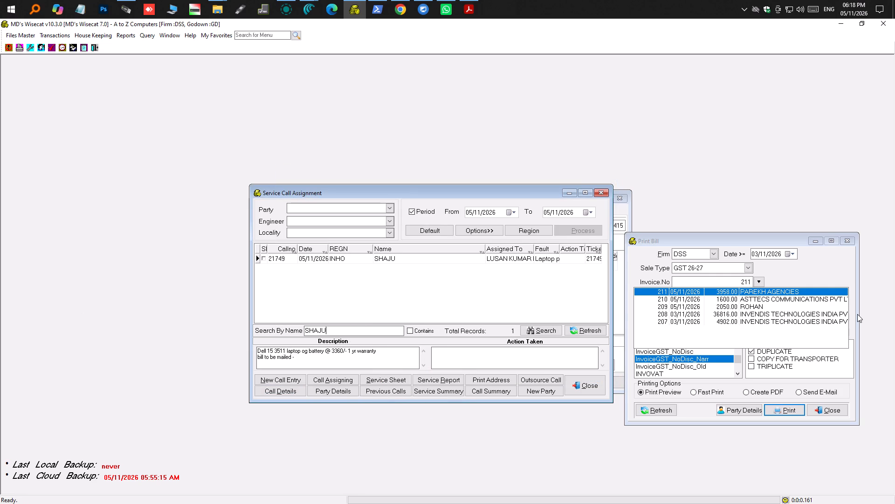
{"action": "key", "text": "BackSpace"}
{"action": "key", "text": "BackSpace"}
{"action": "key", "text": "BackSpace"}
{"action": "key", "text": "BackSpace"}
{"action": "key", "text": "BackSpace"}
{"action": "key", "text": "BackSpace"}
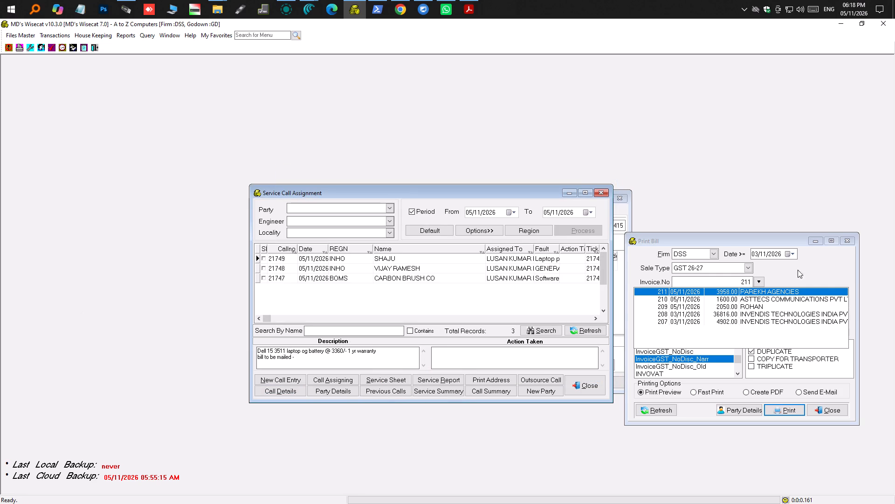
Open the available transaction commands.
{"action": "left_click", "coordinate": [56, 36]}
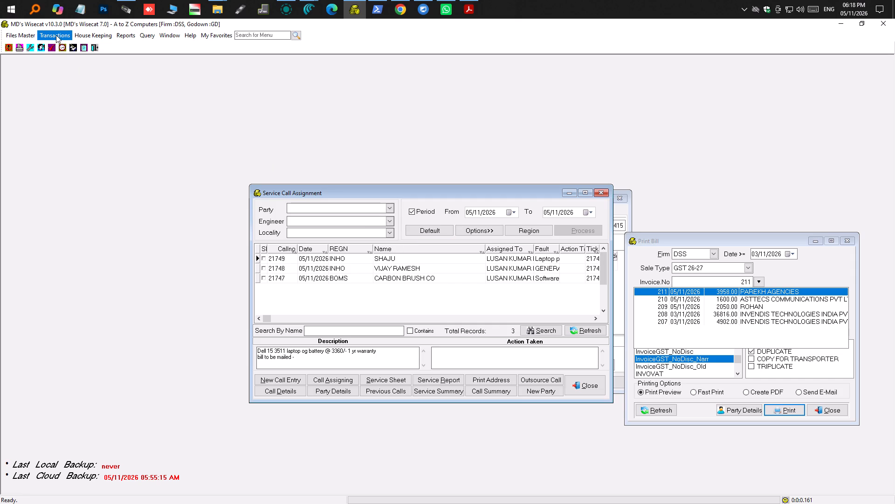